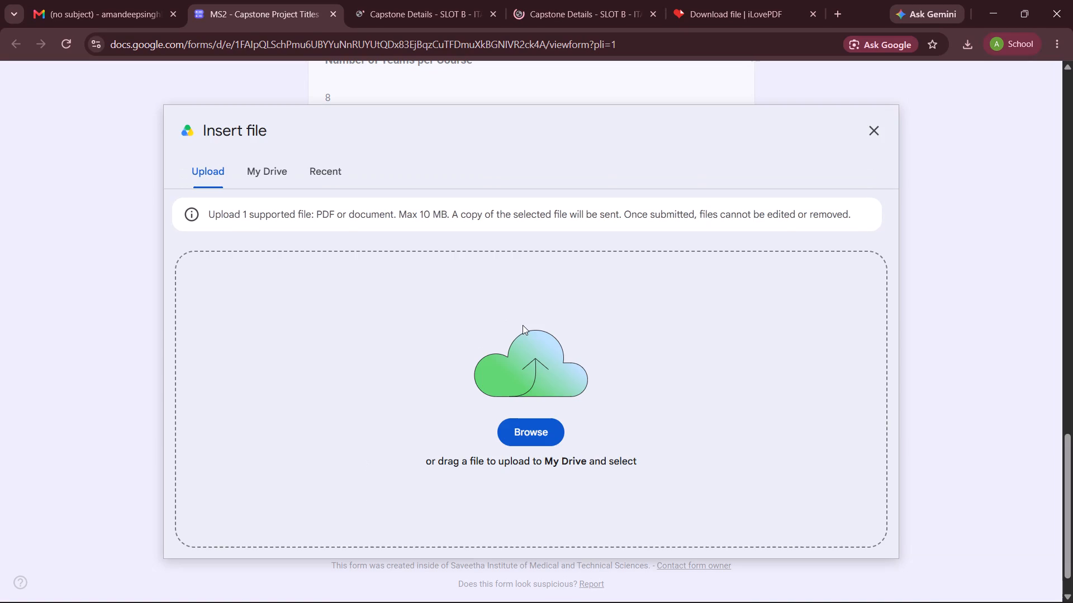
Upload the Downloads file "Capstone Details - SLOT B - ITA0510 - CV" as the course syllabus and continue to the next form section.
{"action": "left_click", "coordinate": [525, 433]}
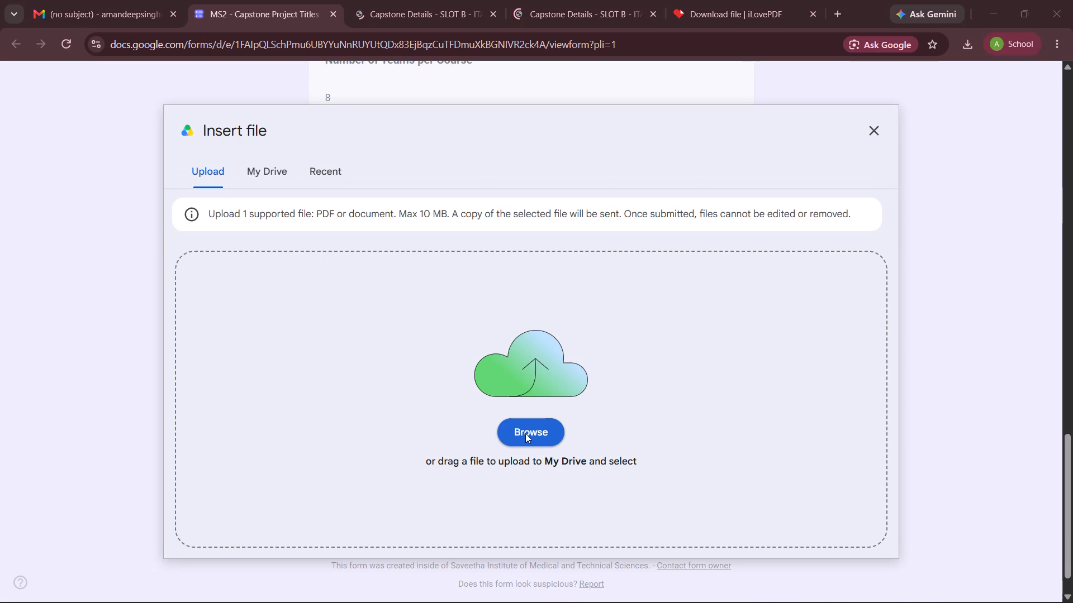
{"action": "left_click", "coordinate": [533, 432]}
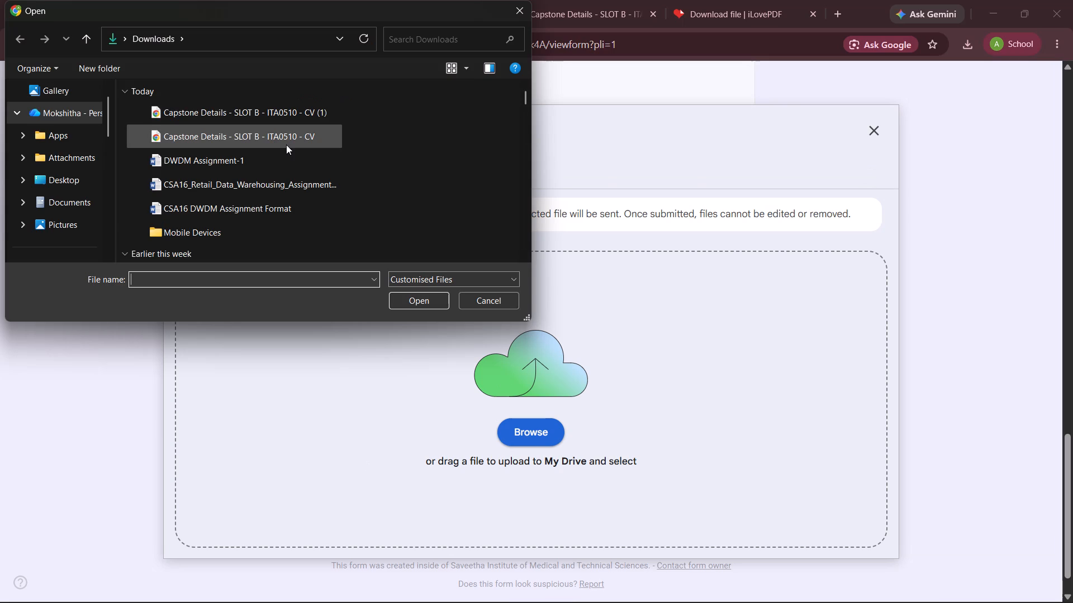
{"action": "left_click", "coordinate": [286, 145]}
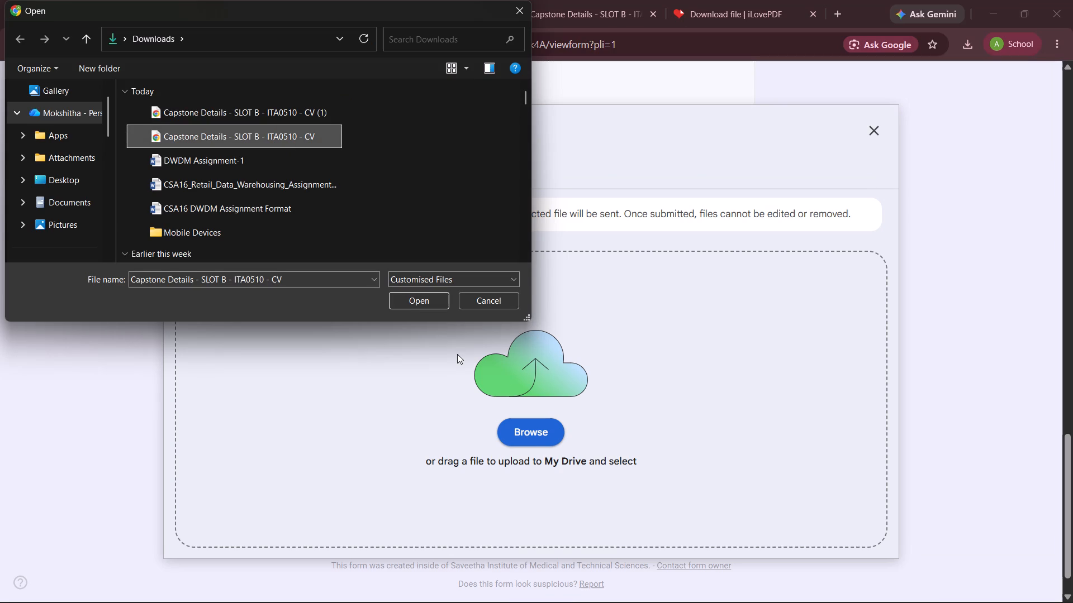
{"action": "left_click", "coordinate": [430, 297]}
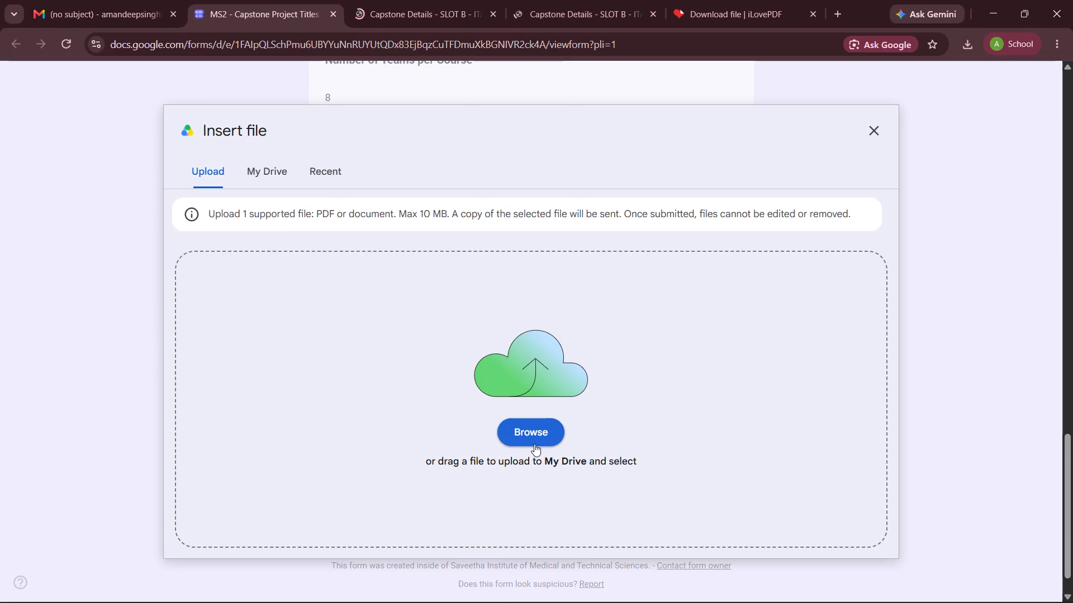
{"action": "left_click", "coordinate": [523, 435]}
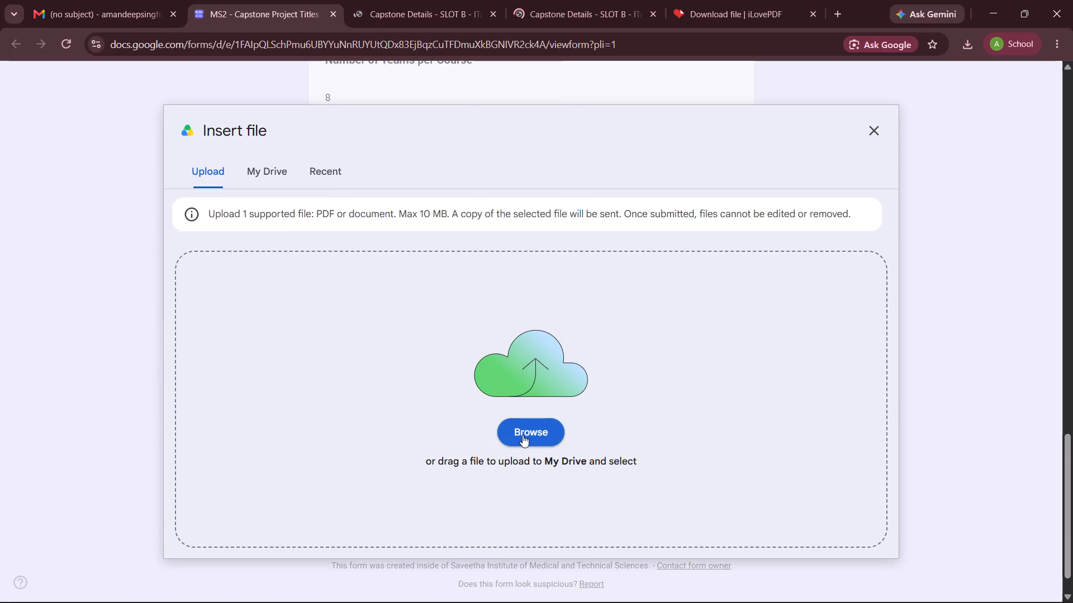
{"action": "left_click", "coordinate": [523, 435]}
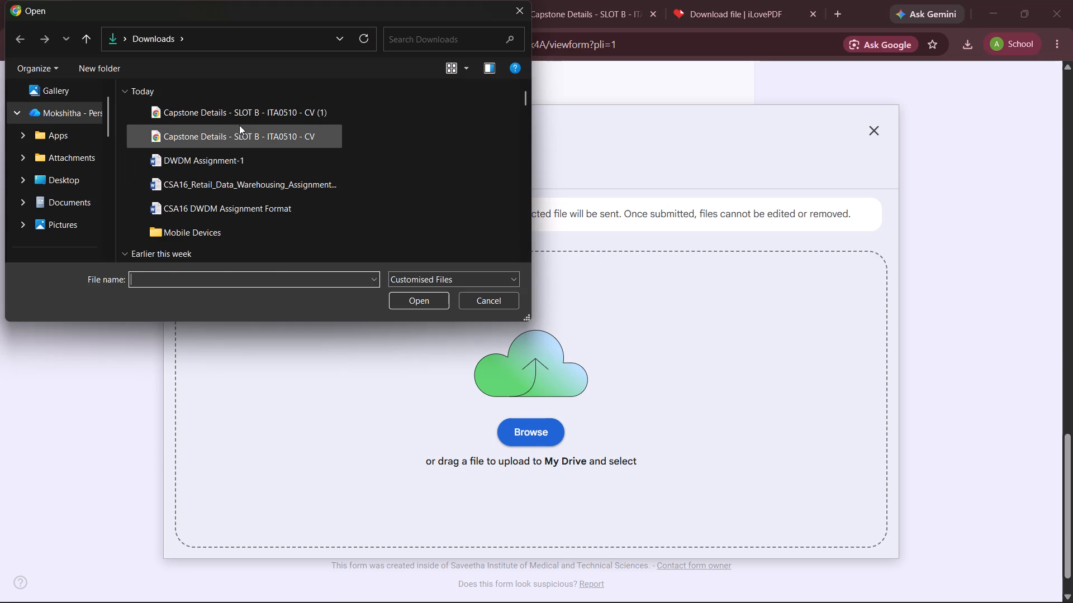
{"action": "left_click", "coordinate": [243, 138]}
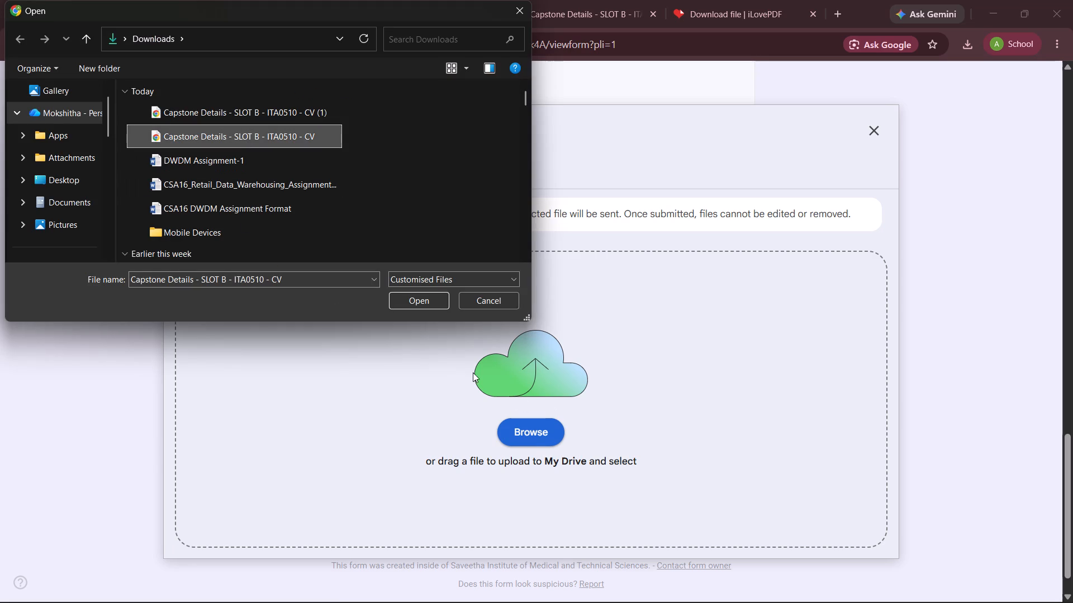
{"action": "left_click", "coordinate": [430, 302]}
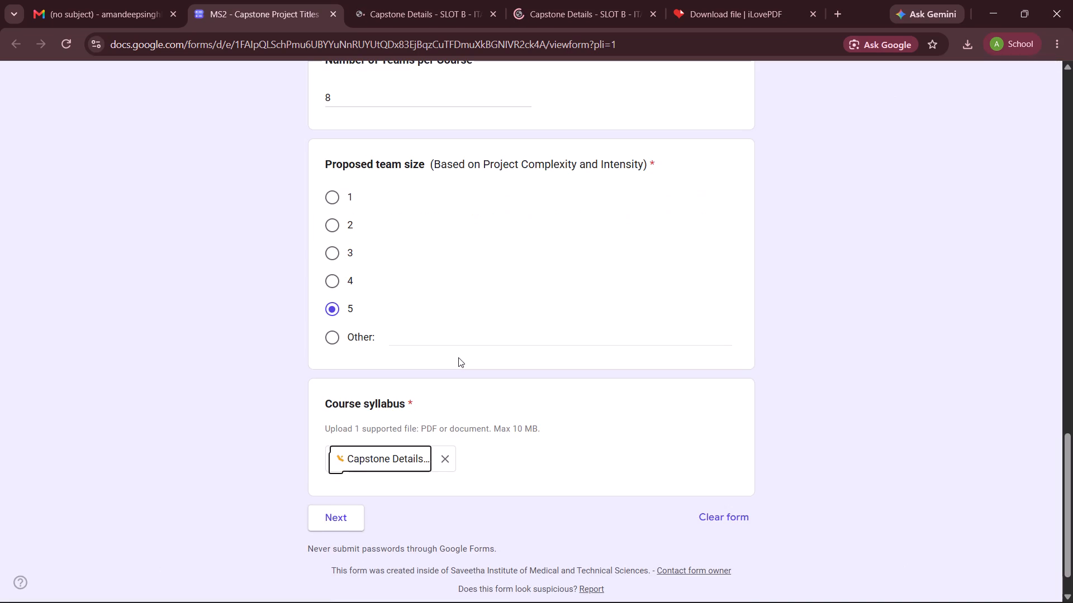
{"action": "left_click", "coordinate": [345, 517]}
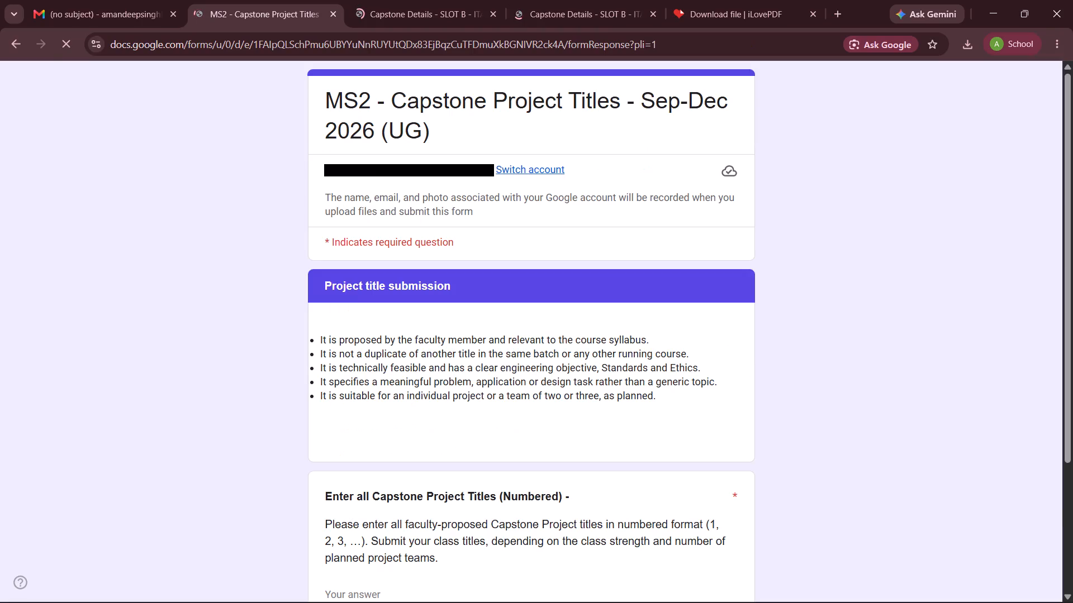
Begin the Capstone Project Titles answer with "Team 1 - Stationary Multi".
{"action": "scroll", "coordinate": [444, 398], "scroll_direction": "down", "scroll_amount": 3}
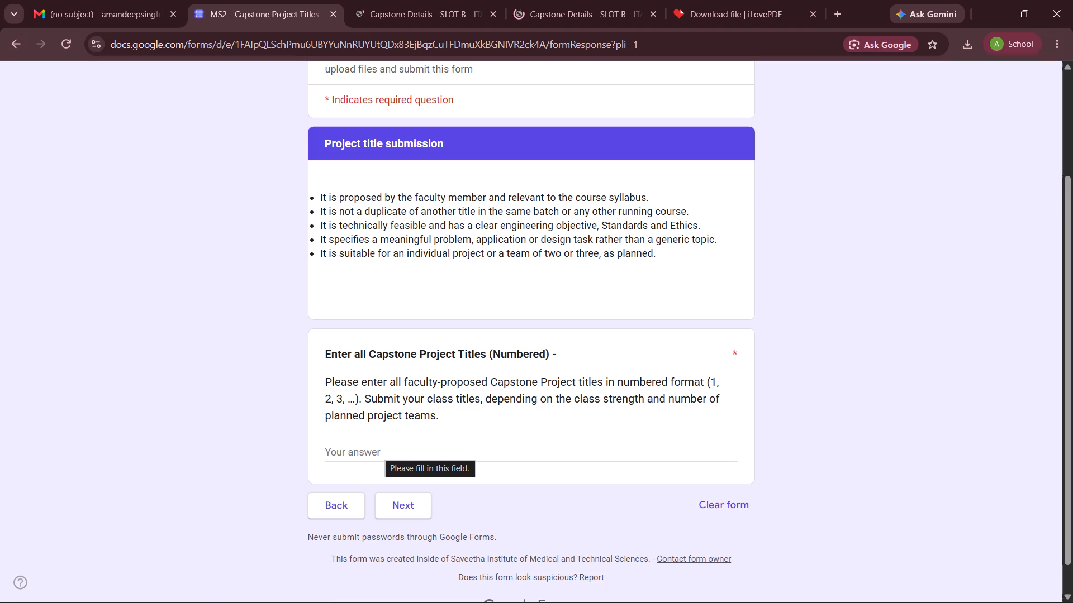
{"action": "left_click", "coordinate": [378, 449]}
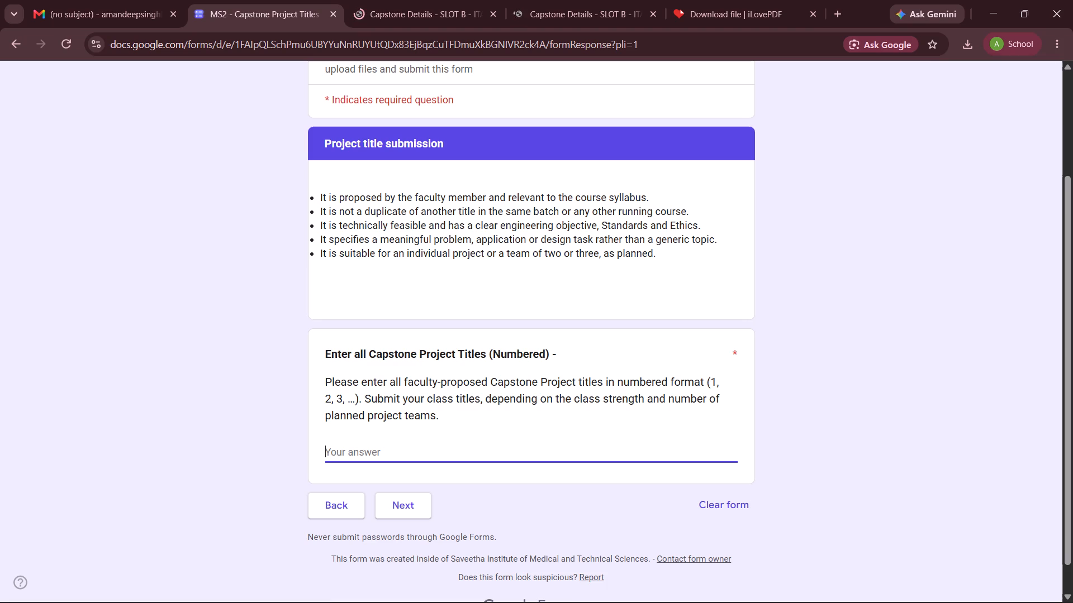
{"action": "type", "text": "Teaam 1"}
{"action": "key", "text": "BackSpace"}
{"action": "key", "text": "BackSpace"}
{"action": "key", "text": "BackSpace"}
{"action": "key", "text": "BackSpace"}
{"action": "type", "text": "m 1"}
{"action": "key", "text": "space"}
{"action": "type", "text": "-"}
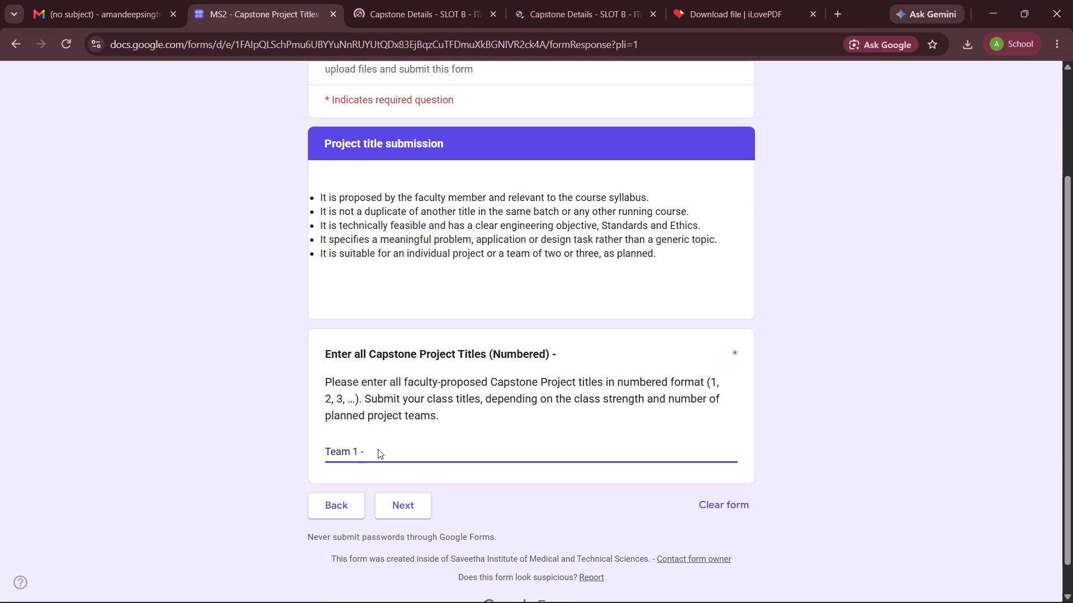
{"action": "key", "text": "space"}
{"action": "type", "text": "Sta"}
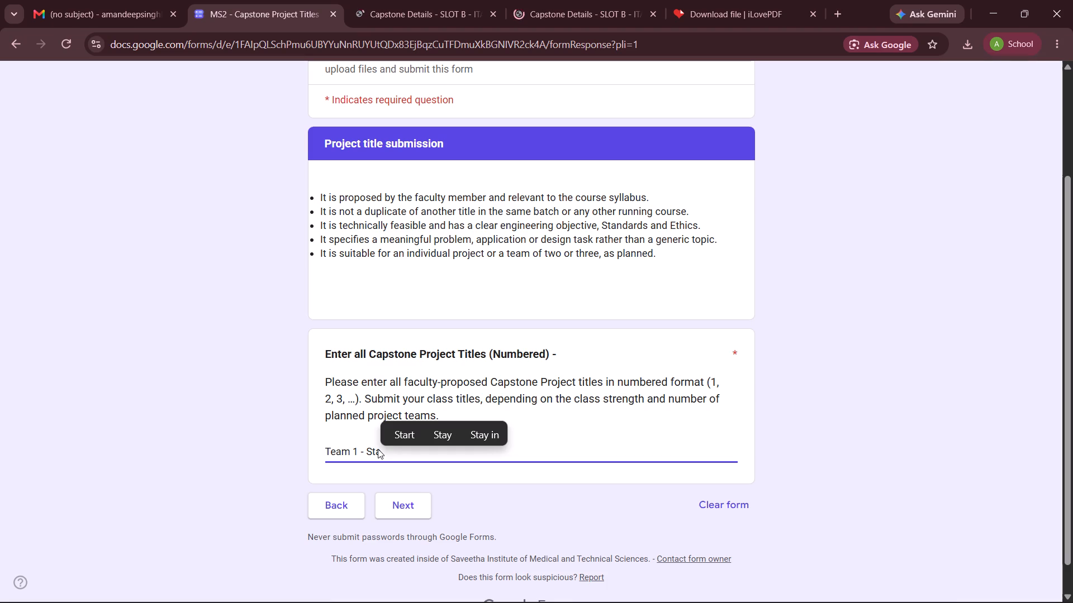
{"action": "type", "text": "tionary"}
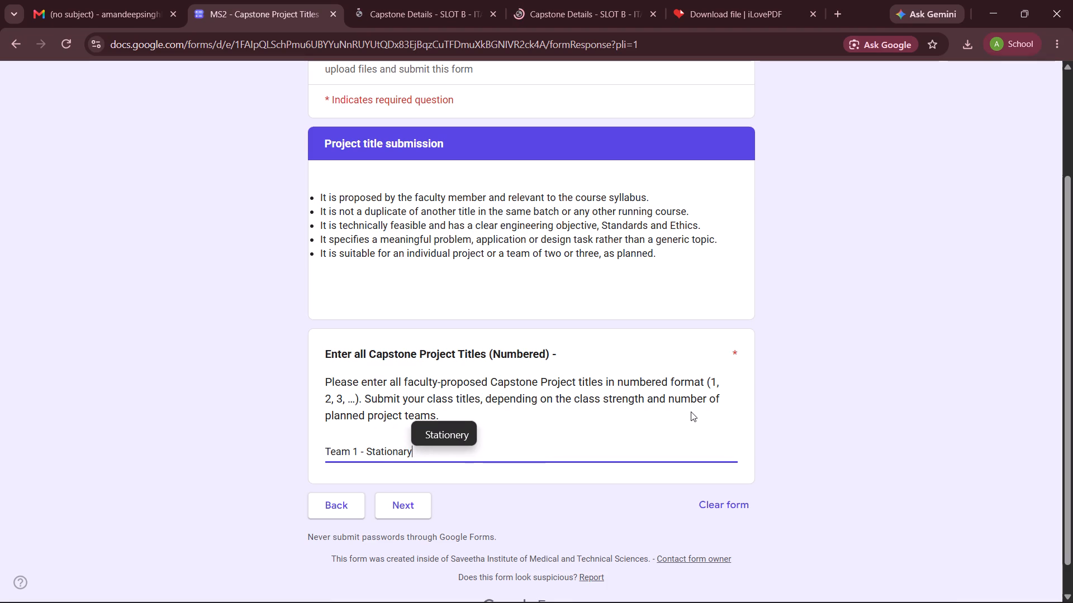
{"action": "key", "text": "space"}
{"action": "type", "text": "Multi"}
{"action": "key", "text": "space"}
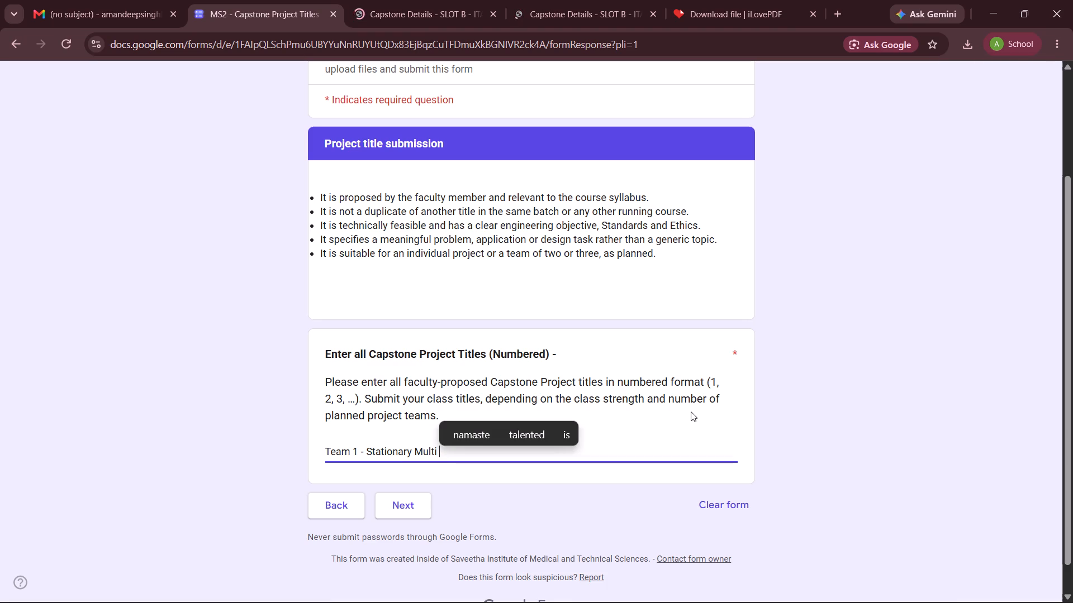
Replace the dash after "Team 1" with a colon so the entry reads "Team 1: Stationary Multi".
{"action": "key", "text": "Left"}
{"action": "key", "text": "Left"}
{"action": "key", "text": "Left"}
{"action": "key", "text": "Left"}
{"action": "key", "text": "Left"}
{"action": "key", "text": "Left"}
{"action": "key", "text": "Left"}
{"action": "key", "text": "Left"}
{"action": "key", "text": "Left"}
{"action": "key", "text": "Left"}
{"action": "key", "text": "Left"}
{"action": "key", "text": "Left"}
{"action": "key", "text": "Left"}
{"action": "key", "text": "Left"}
{"action": "key", "text": "Left"}
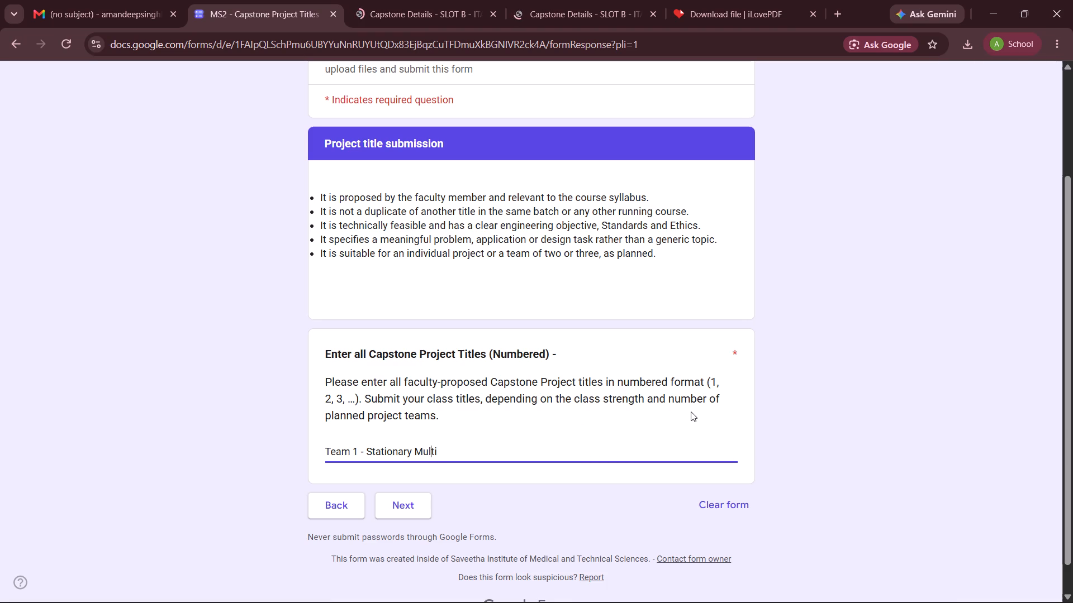
{"action": "key", "text": "Left"}
{"action": "key", "text": "Left"}
{"action": "key", "text": "Left"}
{"action": "key", "text": "BackSpace"}
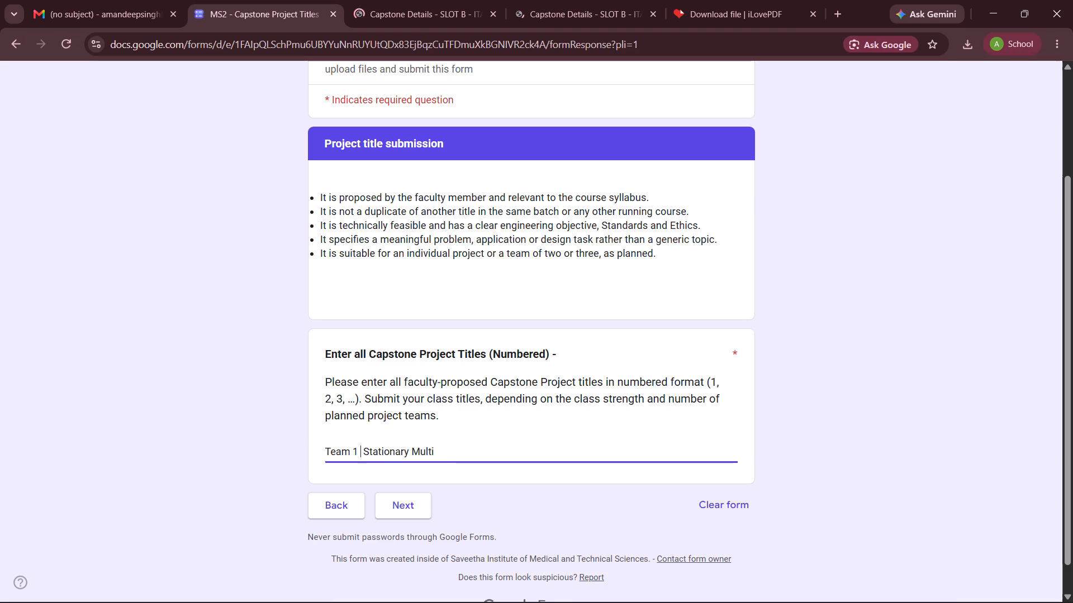
{"action": "key", "text": "BackSpace"}
{"action": "key", "text": "shift+colon"}
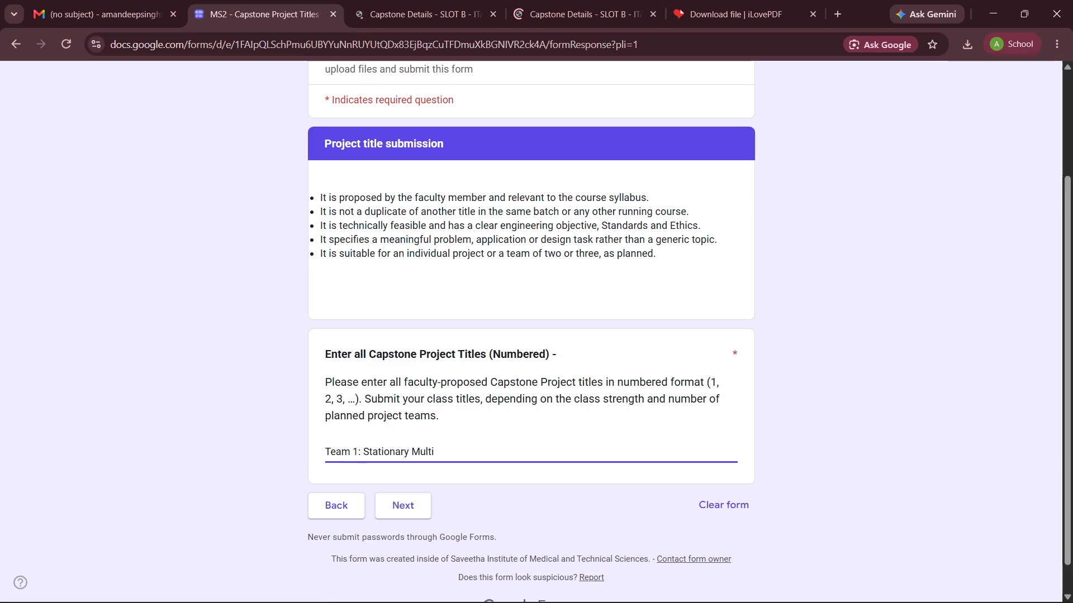
Continue the Team 1 title after "Multi" with "- Face Visual Analytics for Automated Attendamce".
{"action": "key", "text": "Right"}
{"action": "key", "text": "Right"}
{"action": "key", "text": "Right"}
{"action": "key", "text": "Right"}
{"action": "key", "text": "Right"}
{"action": "key", "text": "Right"}
{"action": "key", "text": "Right"}
{"action": "key", "text": "Right"}
{"action": "key", "text": "Right"}
{"action": "key", "text": "Right"}
{"action": "key", "text": "Right"}
{"action": "key", "text": "Right"}
{"action": "key", "text": "Right"}
{"action": "key", "text": "Right"}
{"action": "key", "text": "Right"}
{"action": "key", "text": "Right"}
{"action": "key", "text": "Right"}
{"action": "key", "text": "Right"}
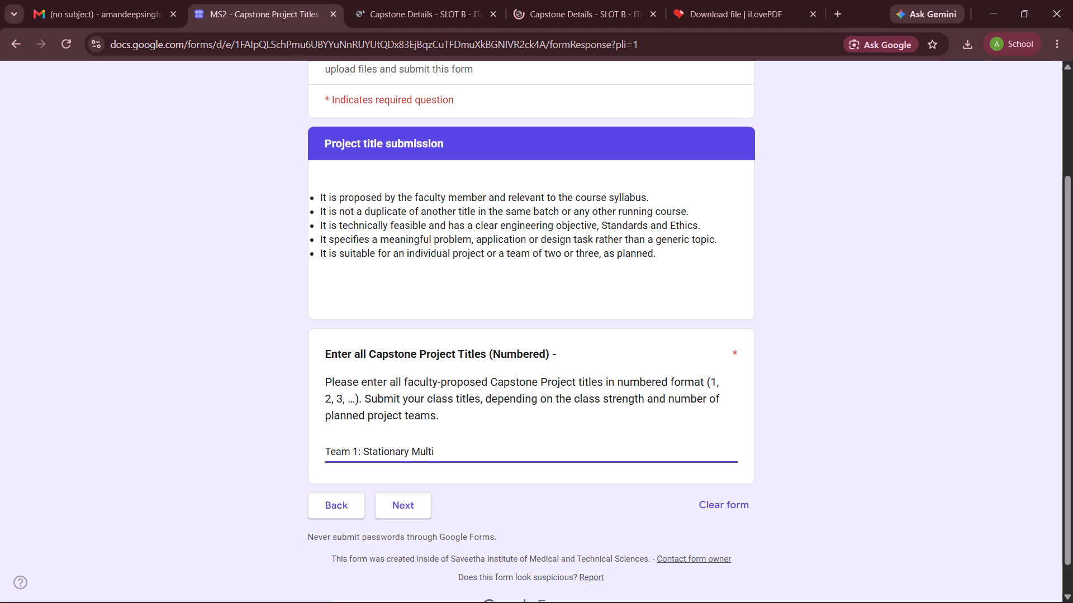
{"action": "type", "text": "-"}
{"action": "key", "text": "space"}
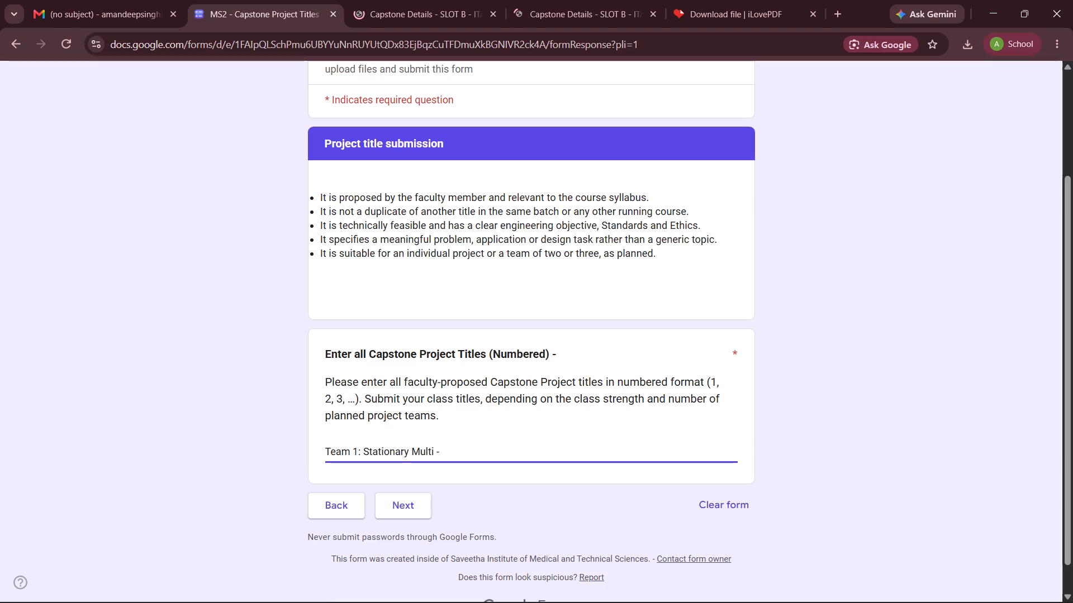
{"action": "type", "text": "Face"}
{"action": "key", "text": "space"}
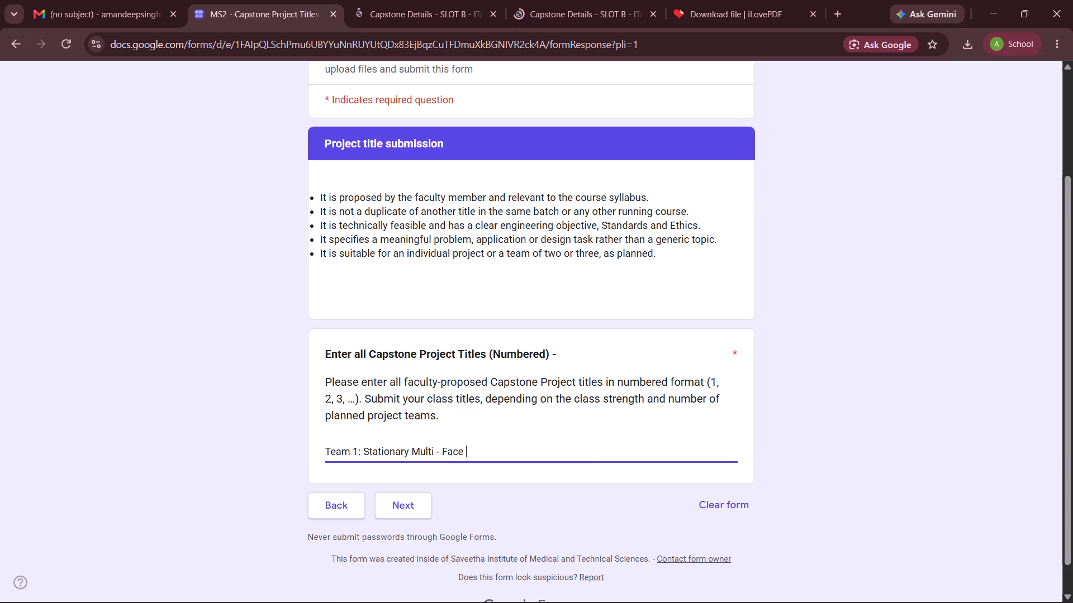
{"action": "type", "text": "Visual"}
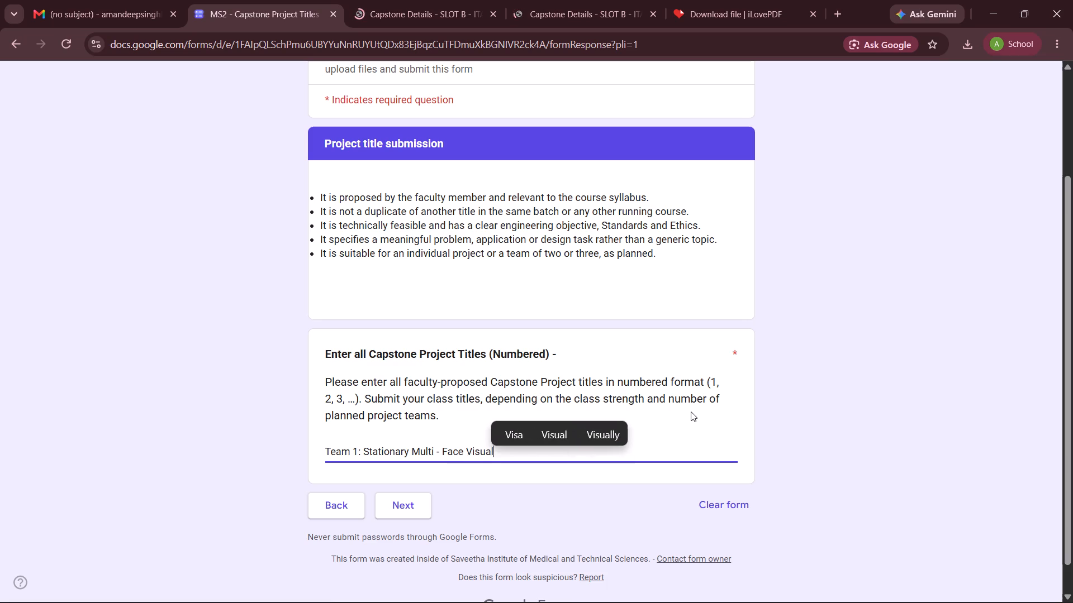
{"action": "key", "text": "space"}
{"action": "key", "text": "shift+a"}
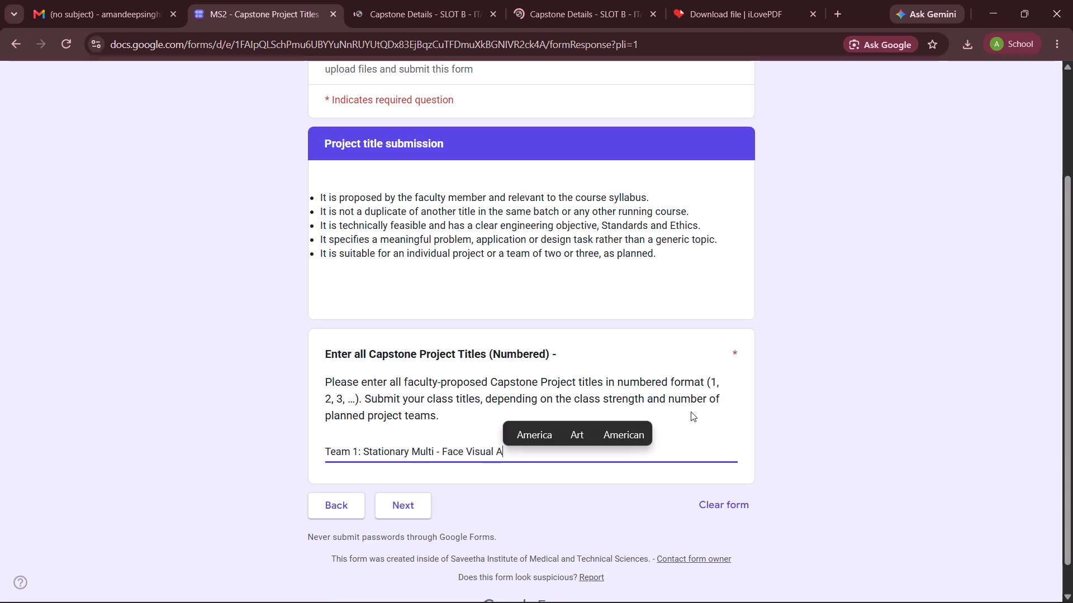
{"action": "type", "text": "na"}
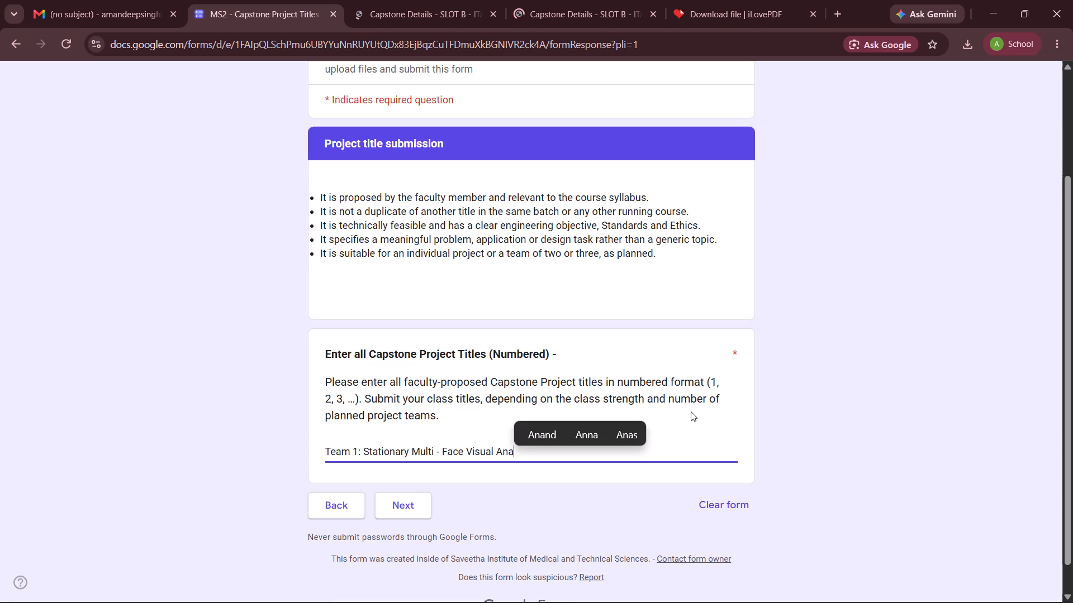
{"action": "type", "text": "ly"}
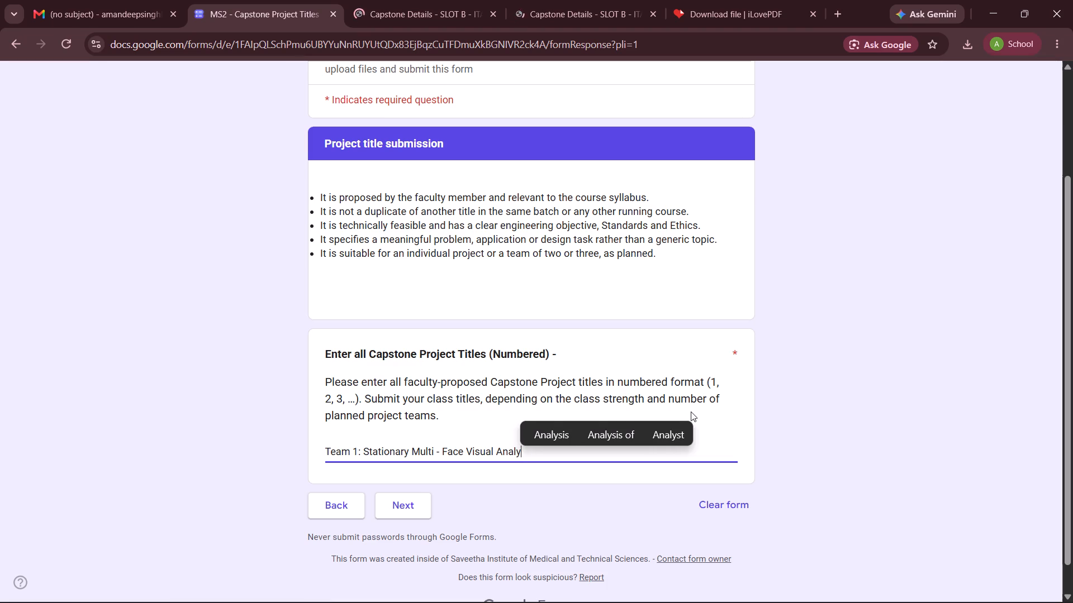
{"action": "type", "text": "tics for A"}
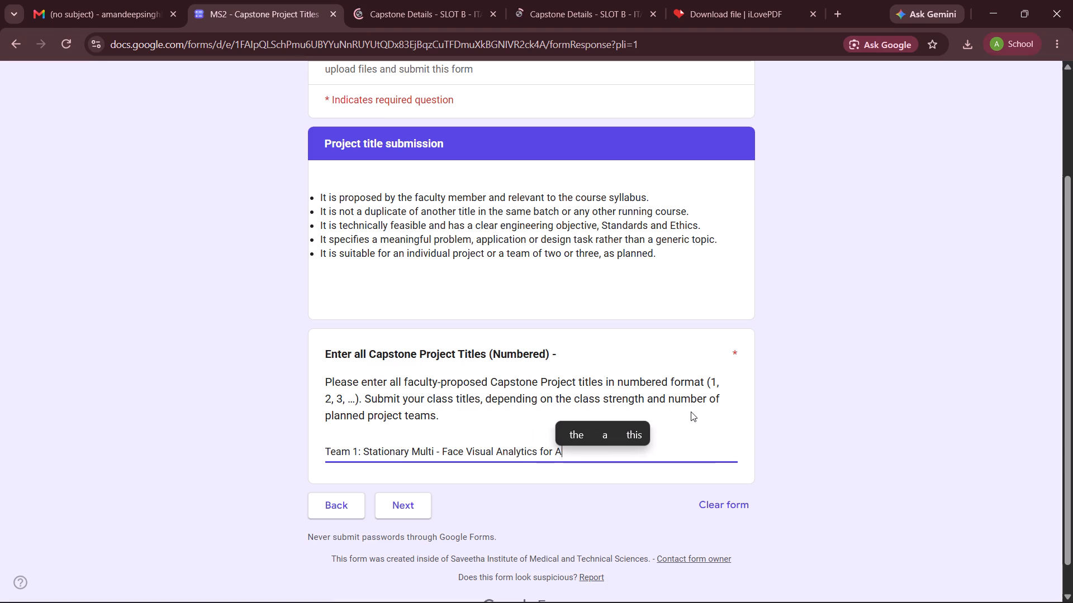
{"action": "type", "text": "utoma"}
{"action": "type", "text": "ted"}
{"action": "key", "text": "space"}
{"action": "type", "text": "Att"}
{"action": "type", "text": "endam"}
{"action": "type", "text": "ce"}
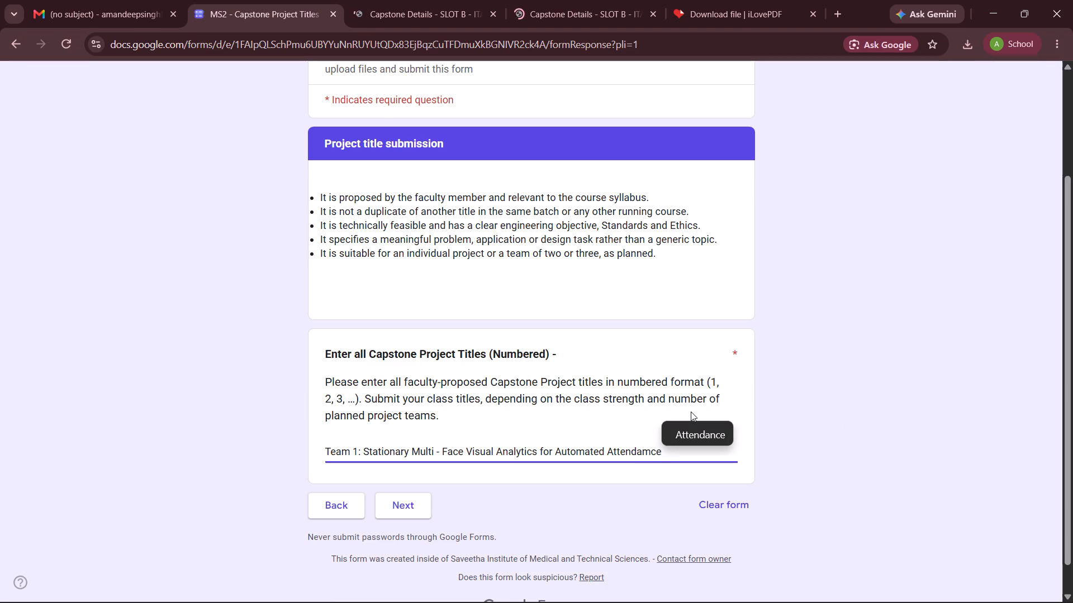
Extend the end of the Team 1 title with "verification and sa".
{"action": "key", "text": "space"}
{"action": "type", "text": "ver"}
{"action": "type", "text": "ification"}
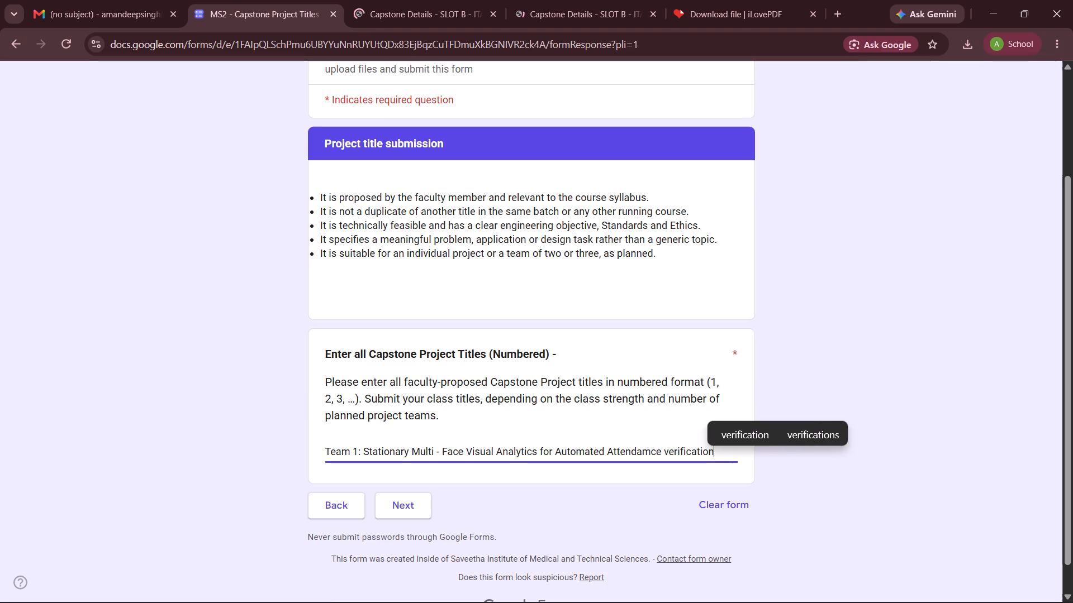
{"action": "key", "text": "space"}
{"action": "type", "text": "and"}
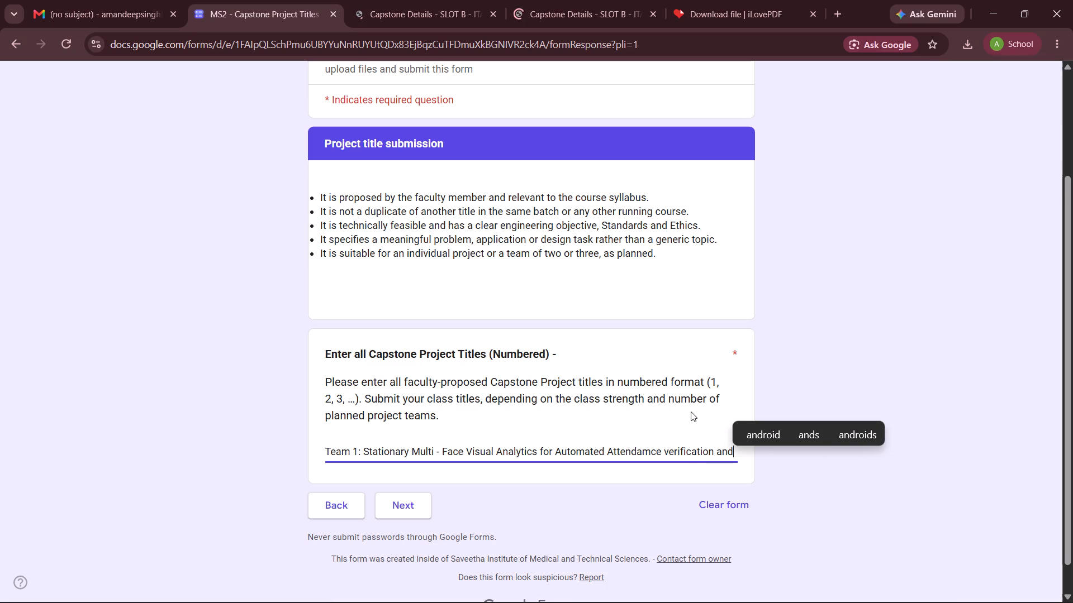
{"action": "key", "text": "space"}
{"action": "type", "text": "sa"}
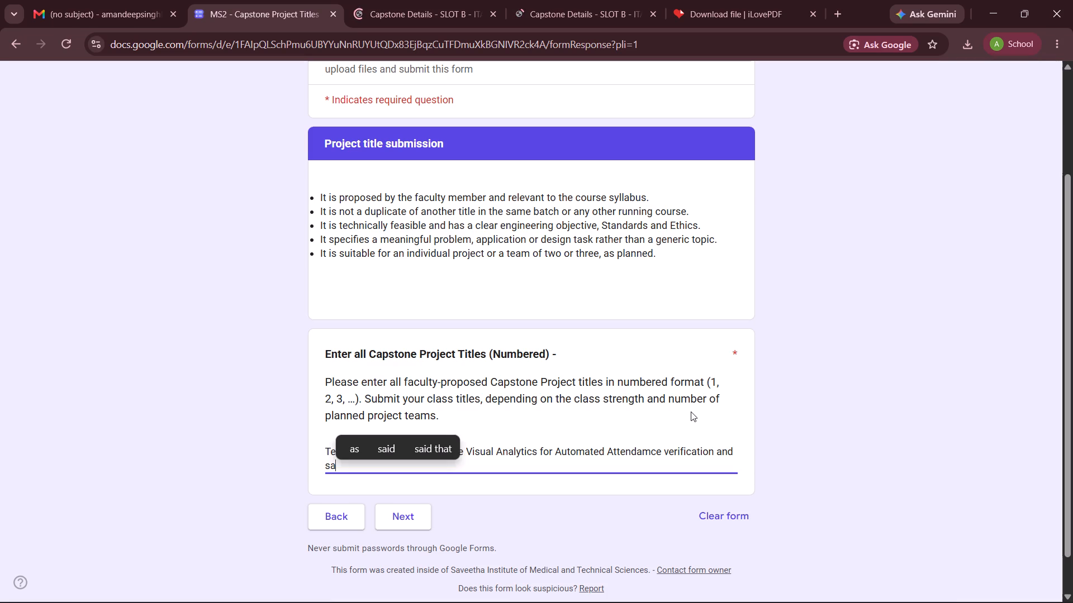
{"action": "key", "text": "p"}
{"action": "key", "text": "BackSpace"}
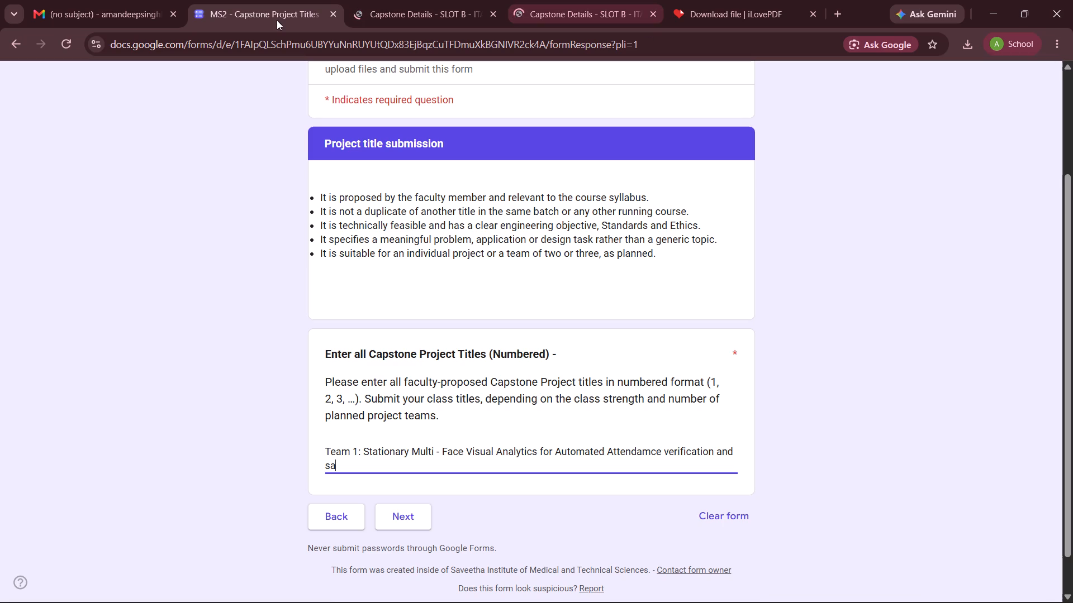
Switch to the Capstone Details - SLOT B - ITA0510 - CV spreadsheet window and leave its print settings without exporting.
{"action": "left_click", "coordinate": [577, 6]}
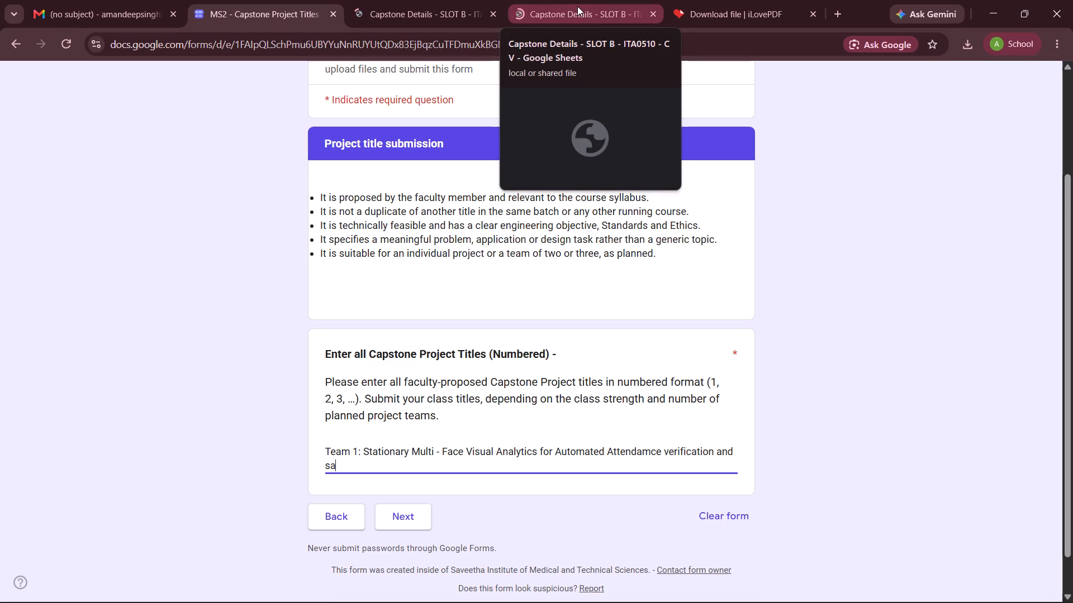
{"action": "left_click", "coordinate": [253, 17]}
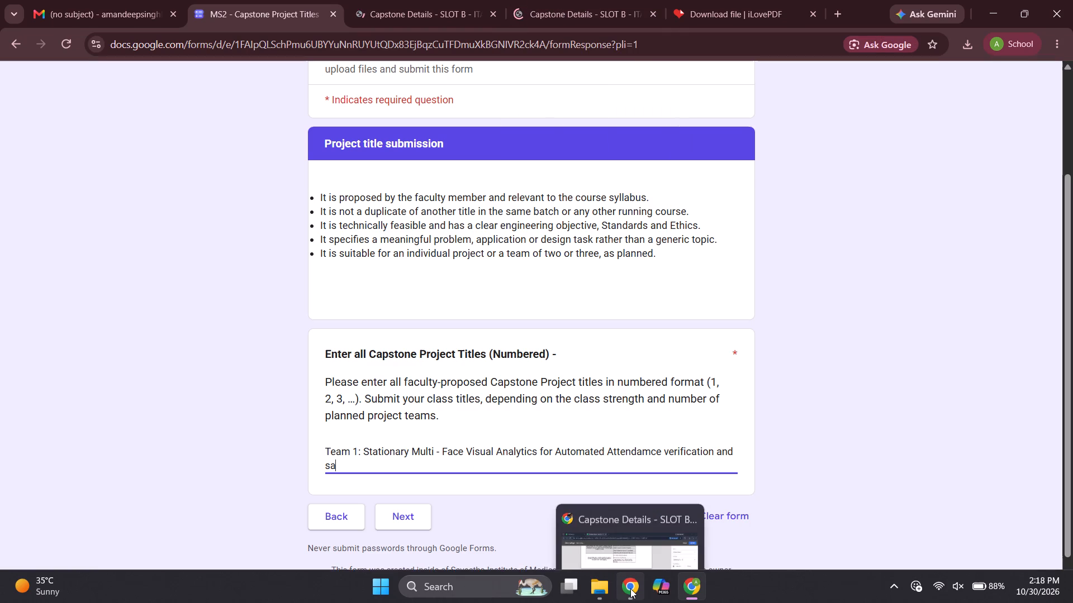
{"action": "left_click", "coordinate": [630, 588]}
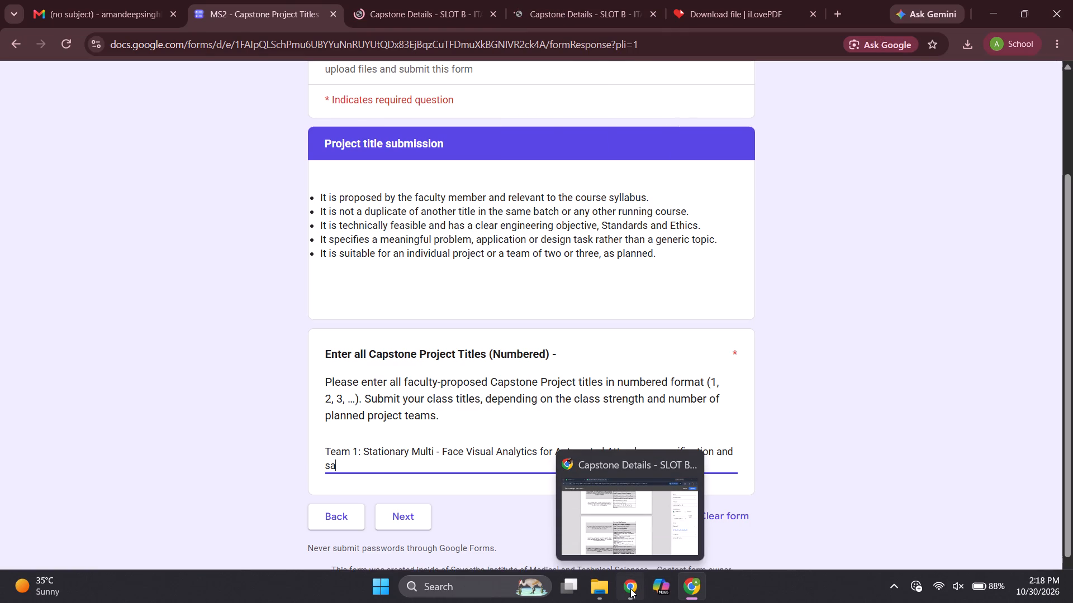
{"action": "scroll", "coordinate": [552, 331], "scroll_direction": "up", "scroll_amount": 3}
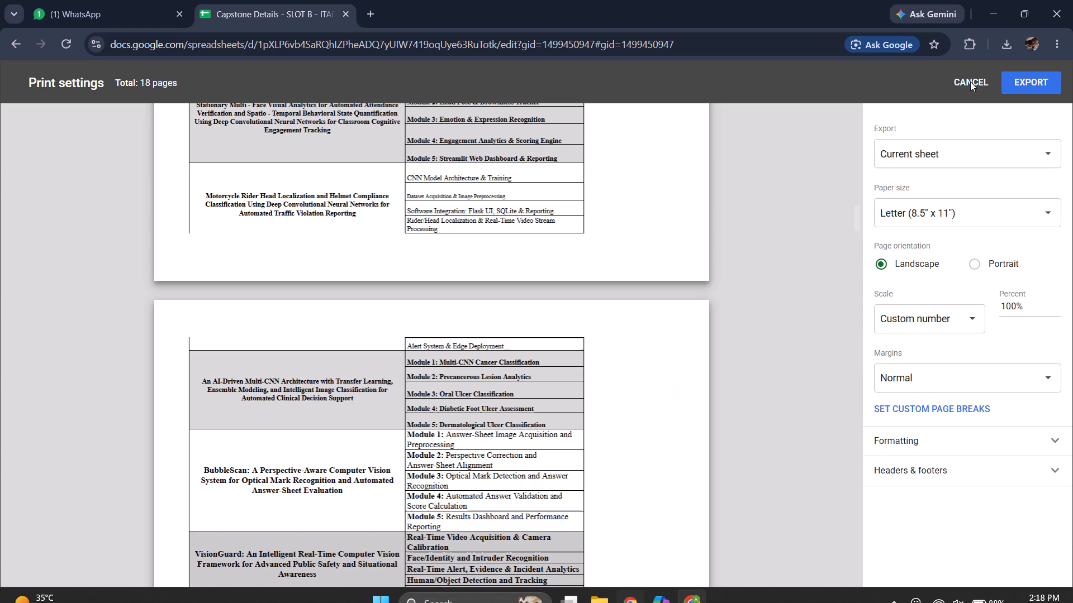
{"action": "scroll", "coordinate": [276, 190], "scroll_direction": "up", "scroll_amount": 3}
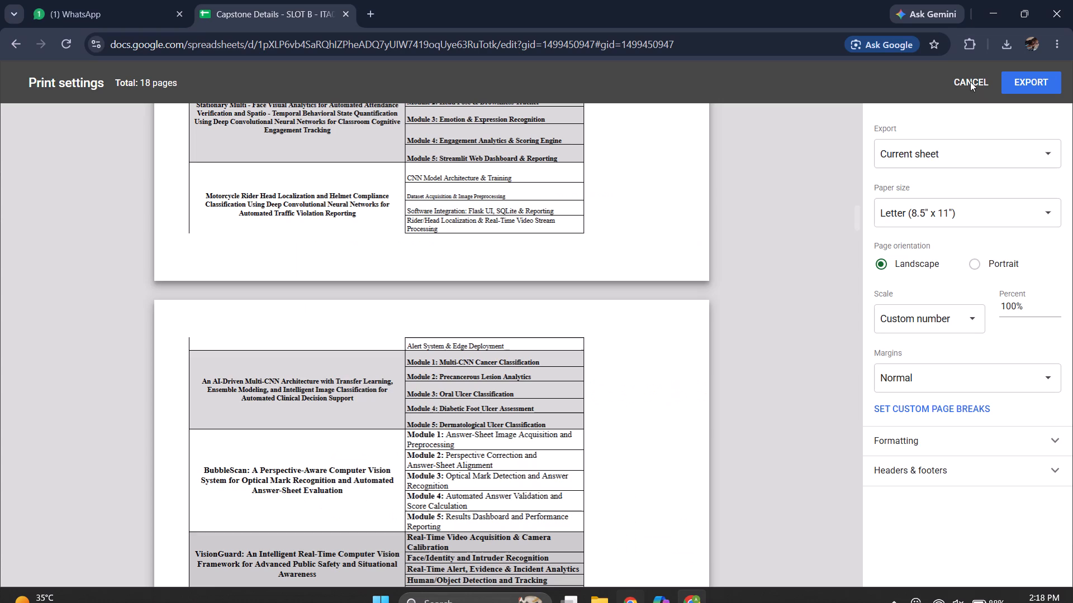
{"action": "left_click", "coordinate": [970, 82]}
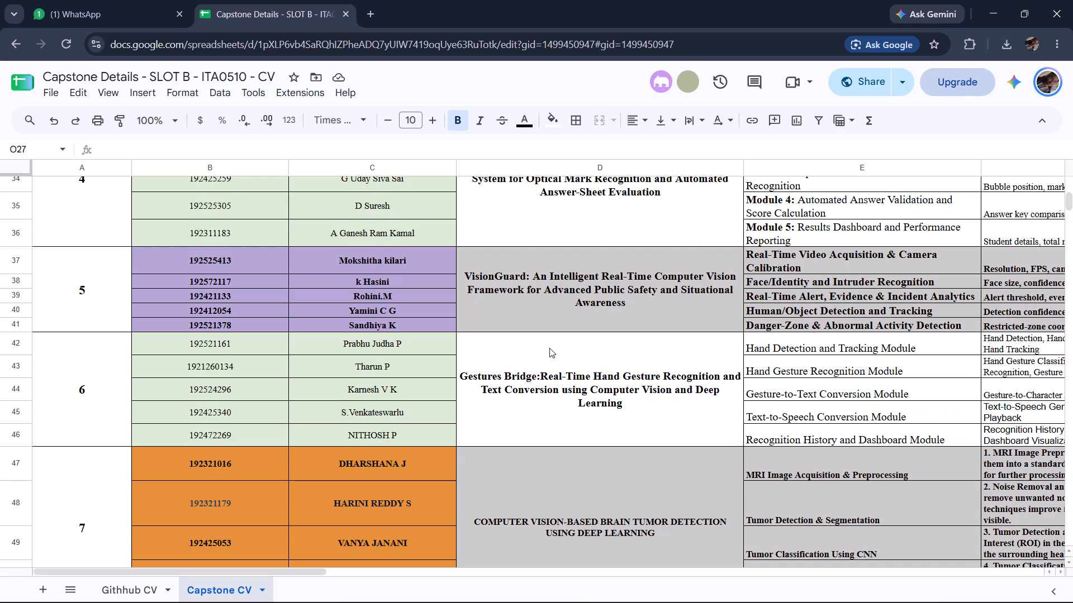
Copy the full serial number 1 project title from the Capstone CV sheet and replace the text after "Team 1:" in the form with it.
{"action": "scroll", "coordinate": [549, 348], "scroll_direction": "up", "scroll_amount": 6}
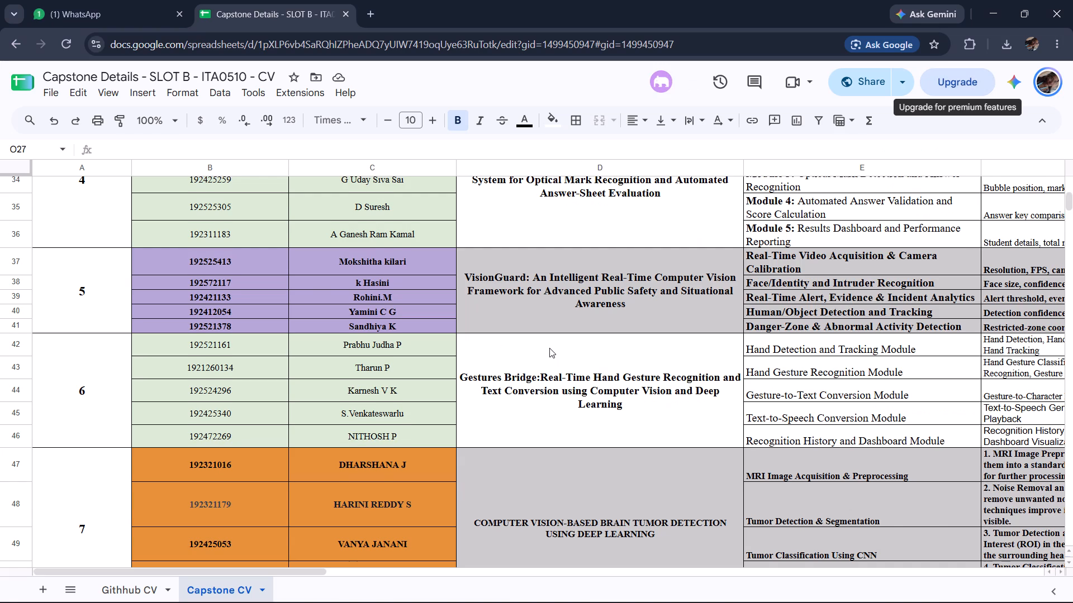
{"action": "scroll", "coordinate": [588, 280], "scroll_direction": "up", "scroll_amount": 4}
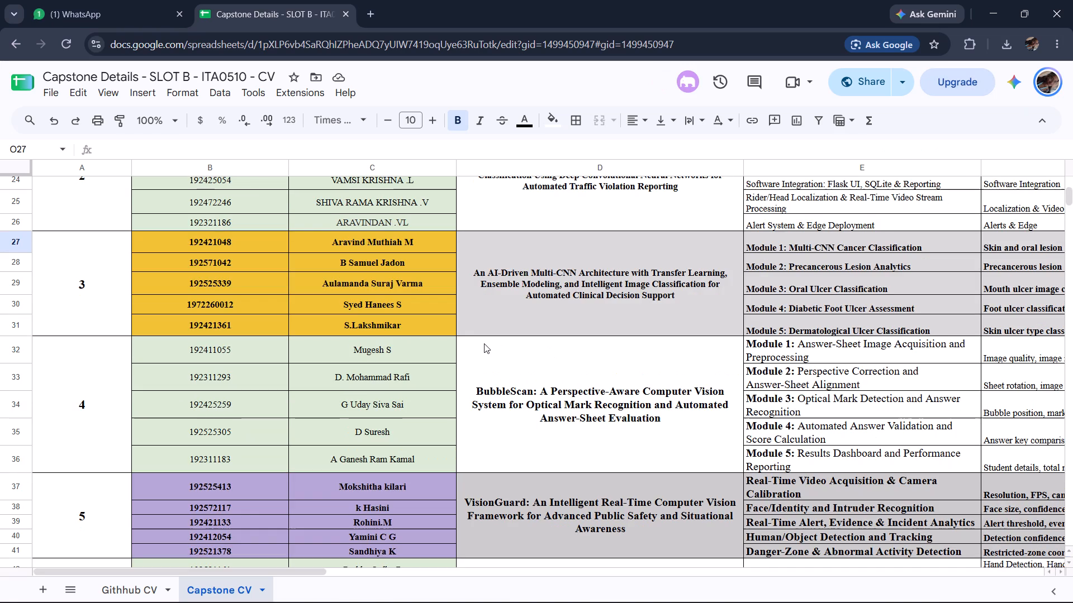
{"action": "left_click", "coordinate": [484, 343]}
{"action": "left_click", "coordinate": [534, 476]}
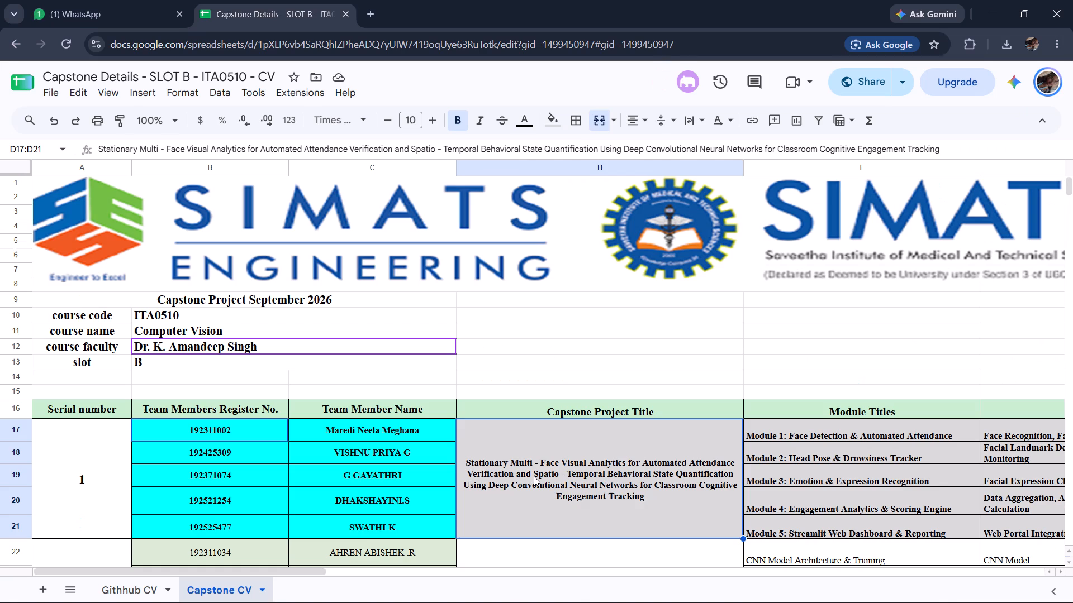
{"action": "left_click", "coordinate": [372, 150]}
{"action": "key", "text": "ctrl+a"}
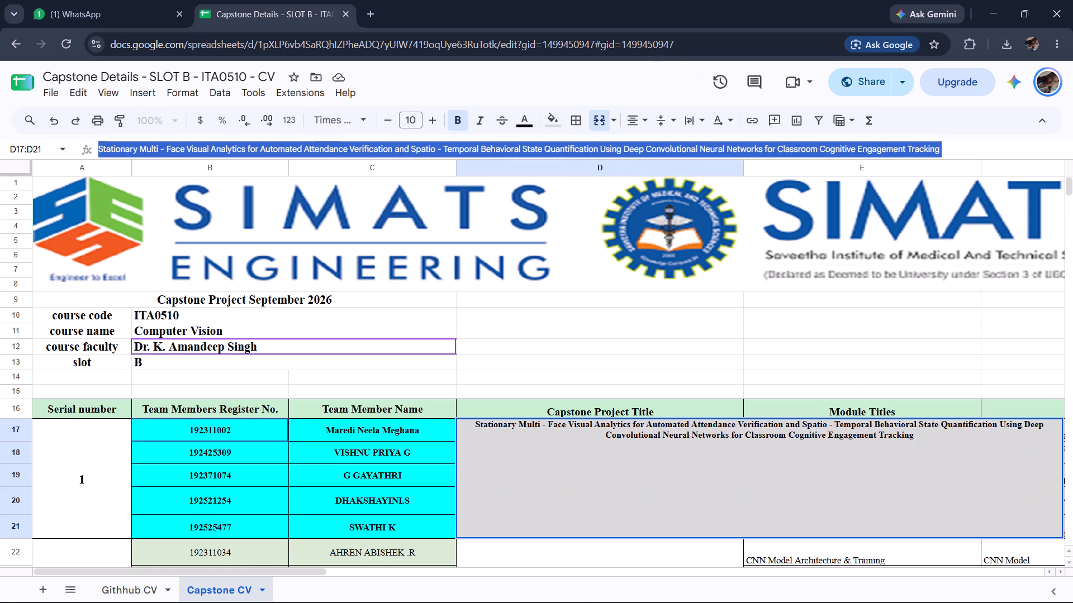
{"action": "key", "text": "ctrl+c"}
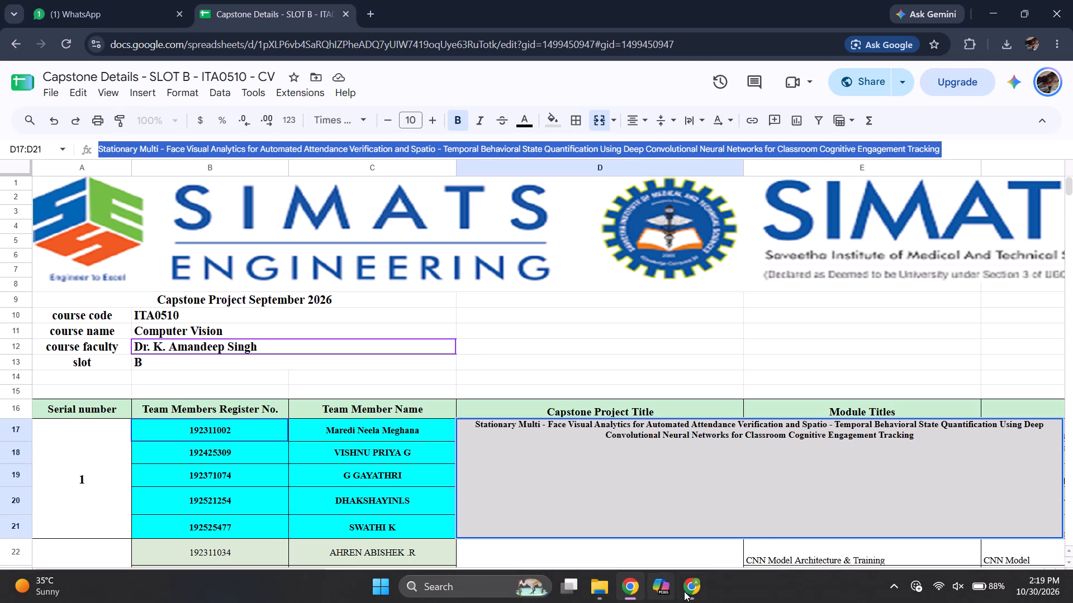
{"action": "left_click", "coordinate": [689, 591]}
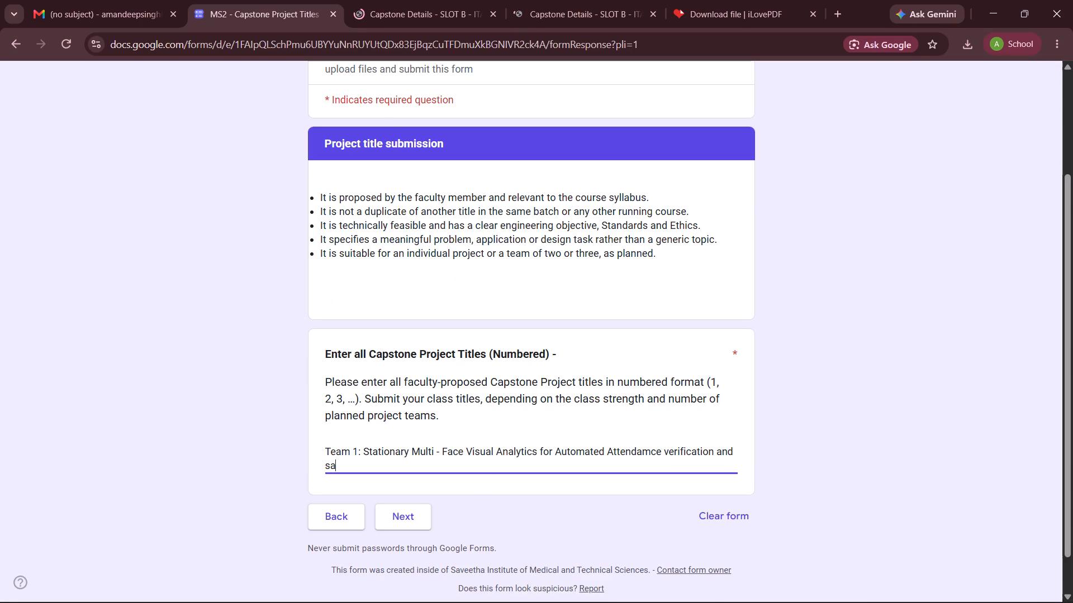
{"action": "left_click_drag", "start_coordinate": [364, 452], "coordinate": [371, 468]}
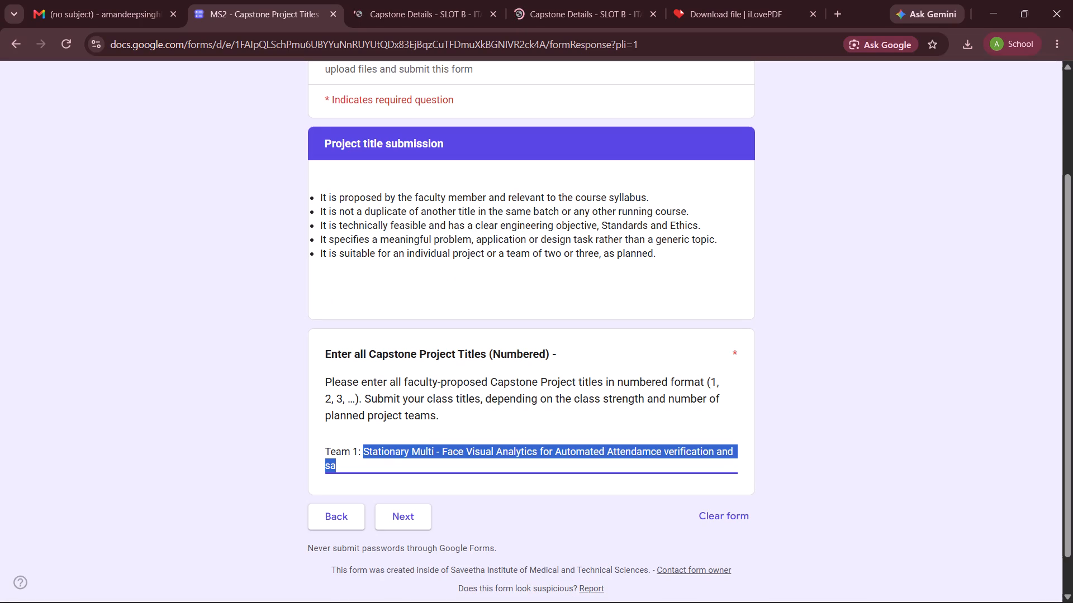
{"action": "key", "text": "ctrl+v"}
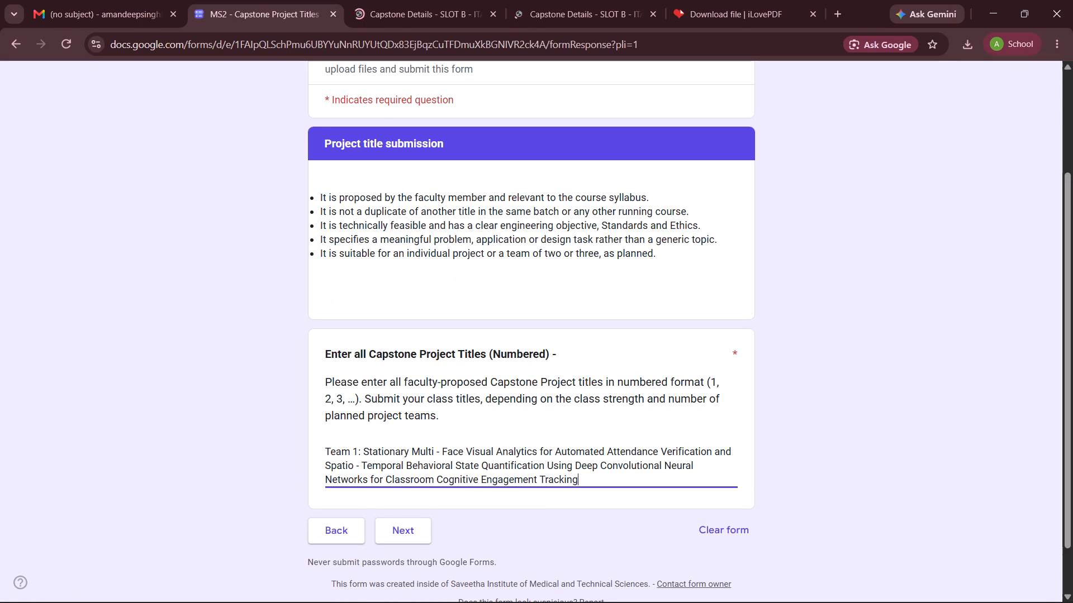
Add a new line with the label "Team 2: " below the Team 1 title in the form answer.
{"action": "key", "text": "Return"}
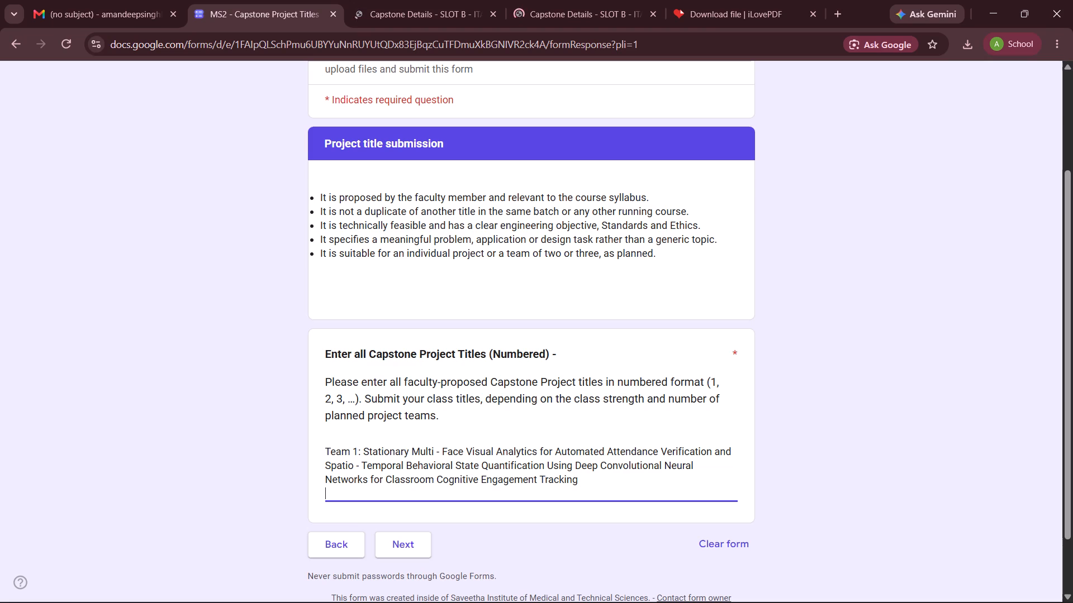
{"action": "key", "text": "Return"}
{"action": "key", "text": "BackSpace"}
{"action": "type", "text": "Team"}
{"action": "key", "text": "space"}
{"action": "type", "text": "2"}
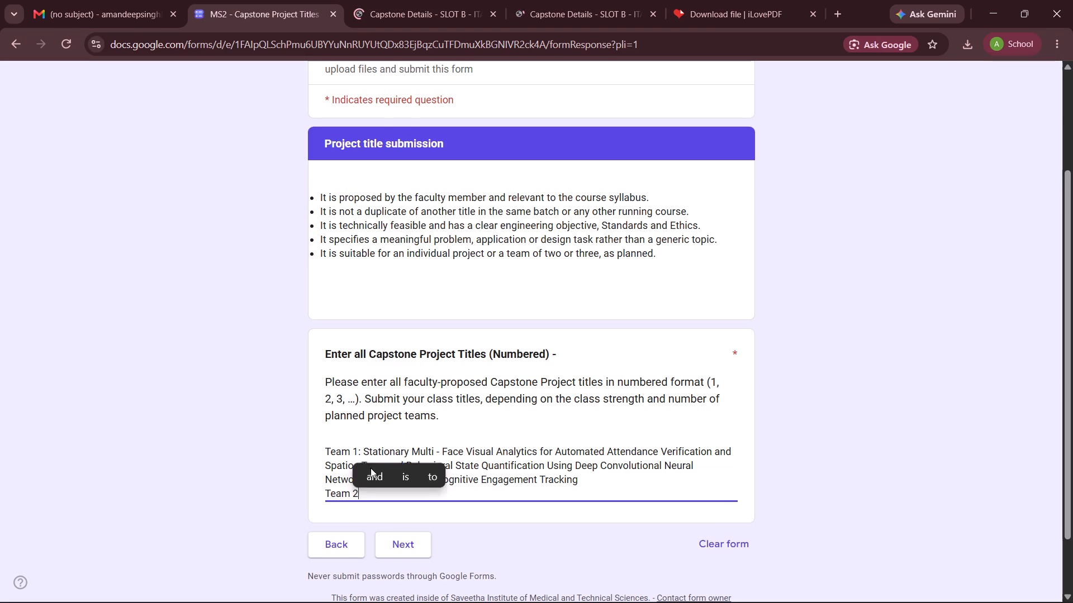
{"action": "key", "text": "semicolon"}
{"action": "key", "text": "BackSpace"}
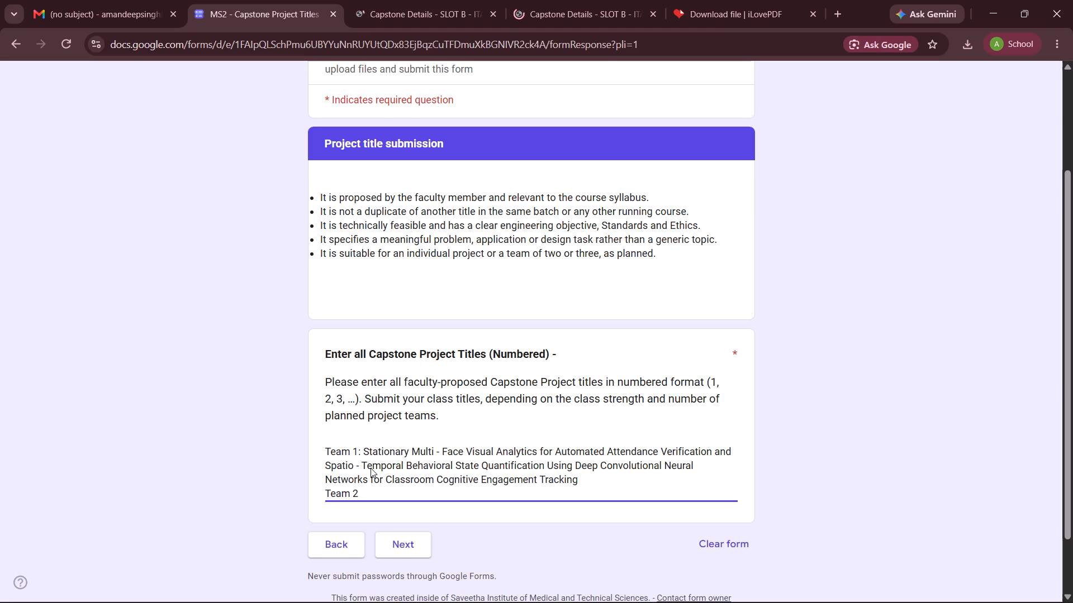
{"action": "type", "text": ":"}
{"action": "key", "text": "space"}
Copy the Motorcycle Rider Head Localization and Helmet Compliance title in full from the Capstone CV sheet and paste it after "Team 2:" in the form.
{"action": "key", "text": "alt+Tab"}
{"action": "scroll", "coordinate": [469, 449], "scroll_direction": "down", "scroll_amount": 2}
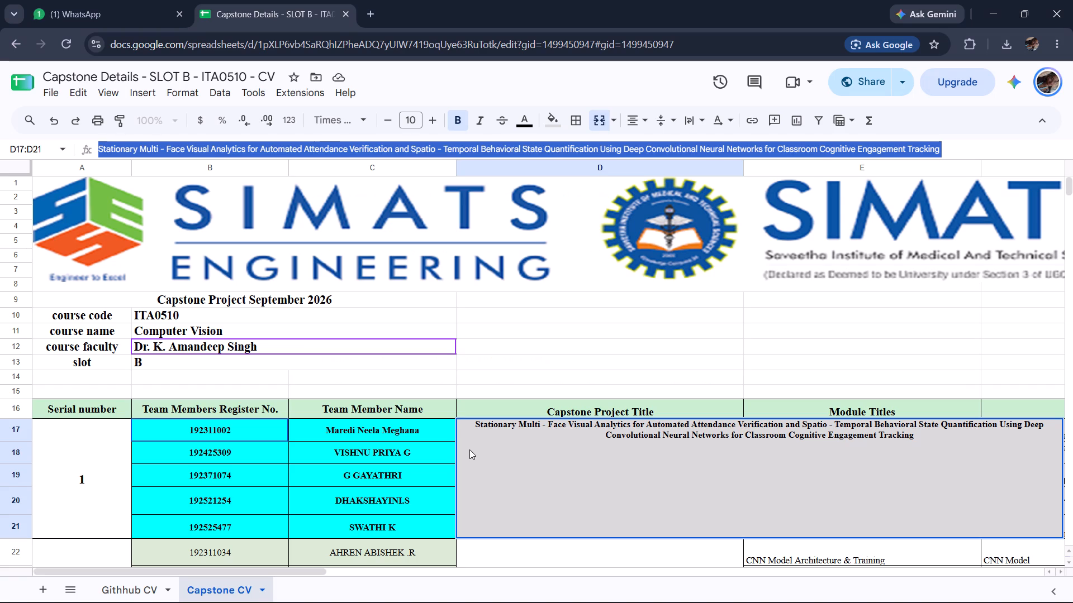
{"action": "scroll", "coordinate": [469, 449], "scroll_direction": "down", "scroll_amount": 1}
{"action": "scroll", "coordinate": [575, 479], "scroll_direction": "down", "scroll_amount": 3}
{"action": "left_click", "coordinate": [581, 548]}
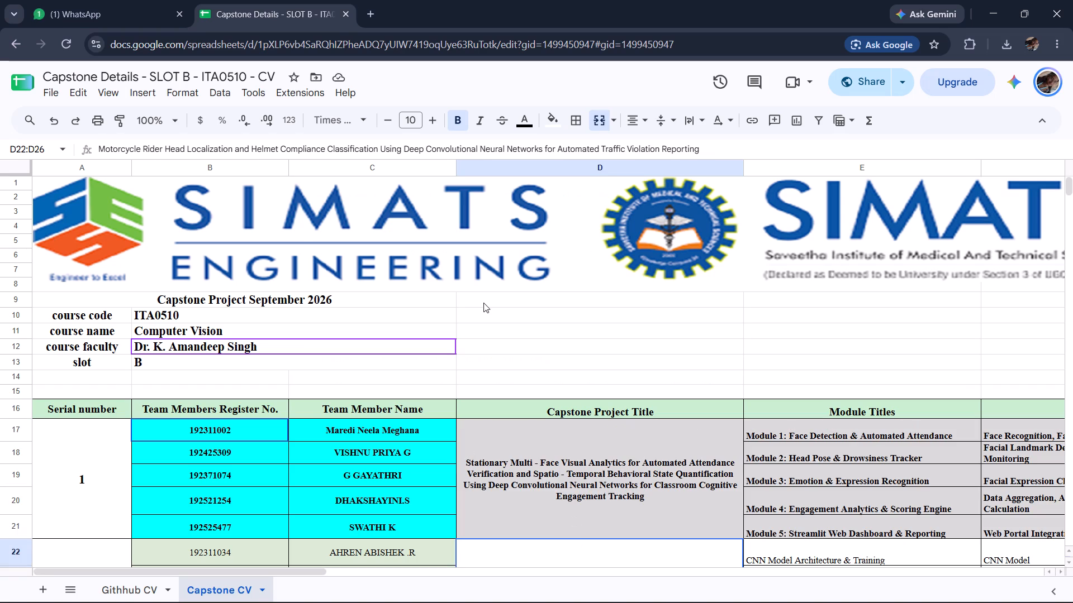
{"action": "left_click", "coordinate": [714, 151]}
{"action": "key", "text": "ctrl+a"}
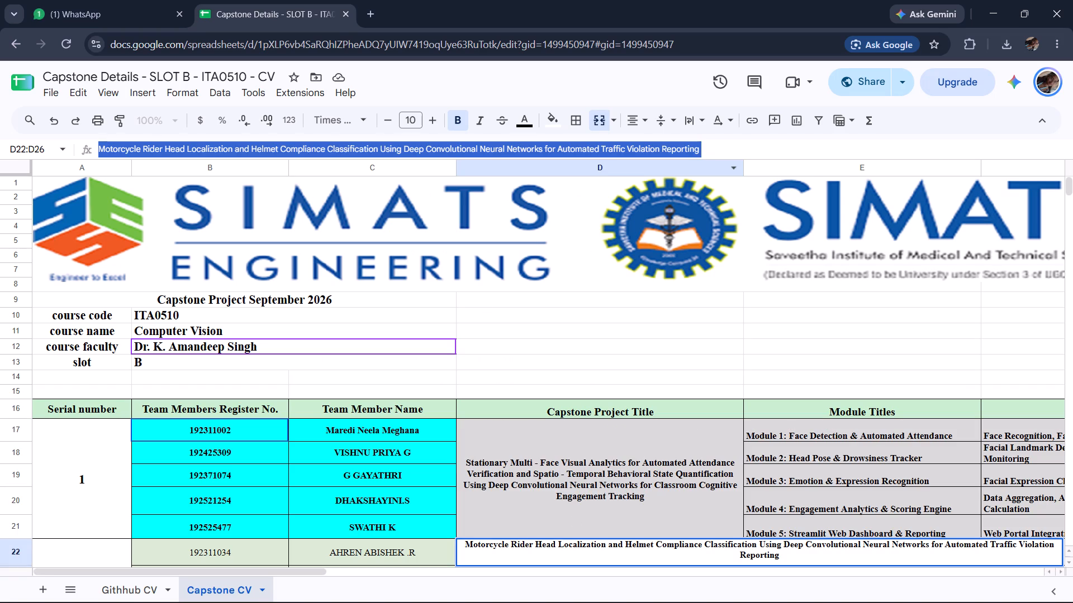
{"action": "key", "text": "ctrl+c"}
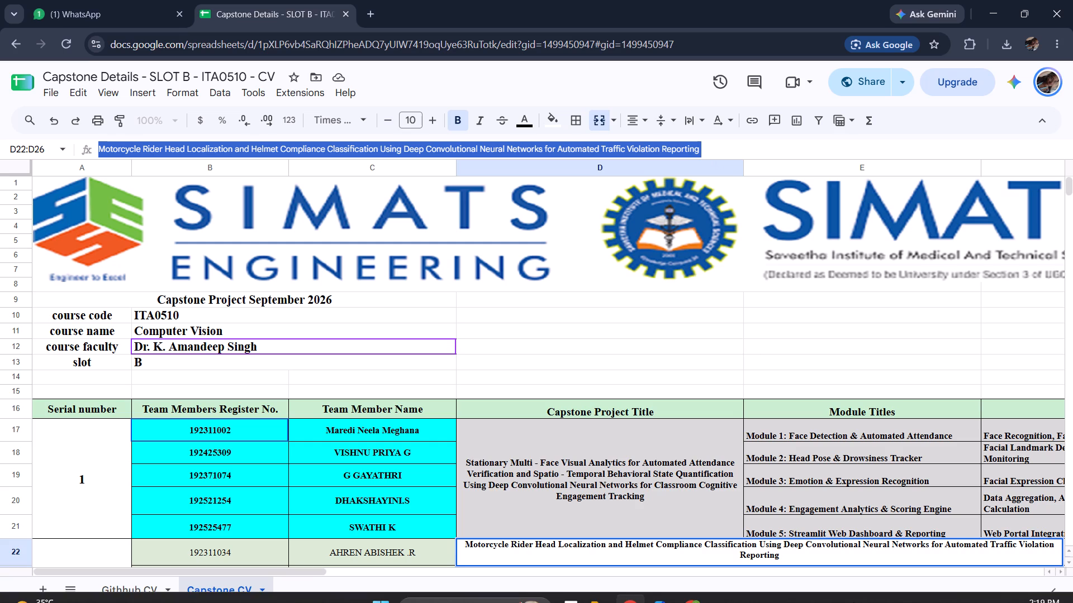
{"action": "left_click", "coordinate": [691, 592]}
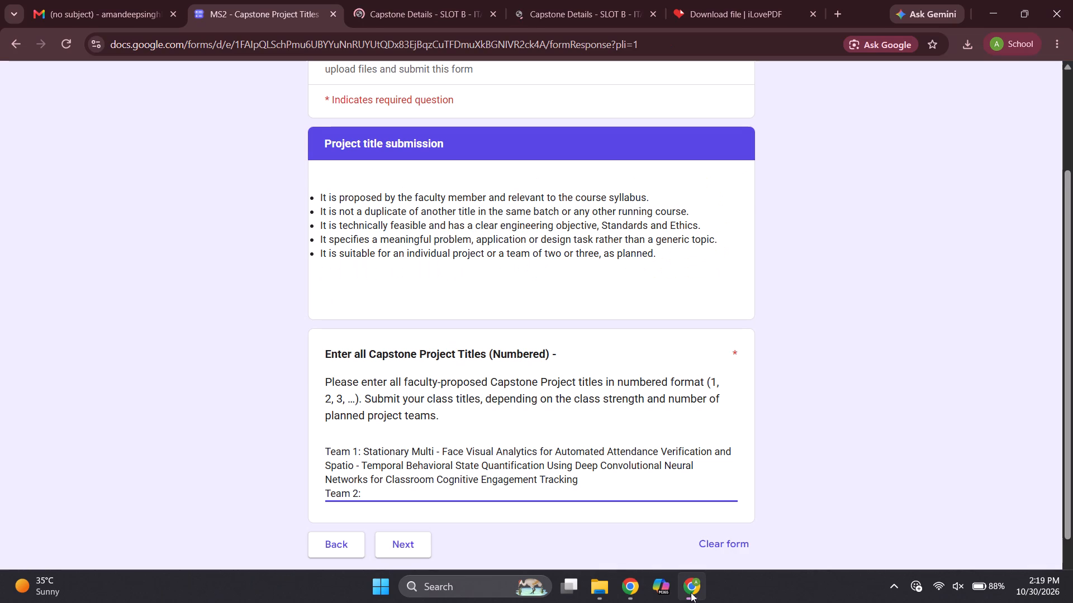
{"action": "key", "text": "ctrl+v"}
Add a new line with the label "Team 3: " below the Team 2 title in the form answer.
{"action": "key", "text": "Return"}
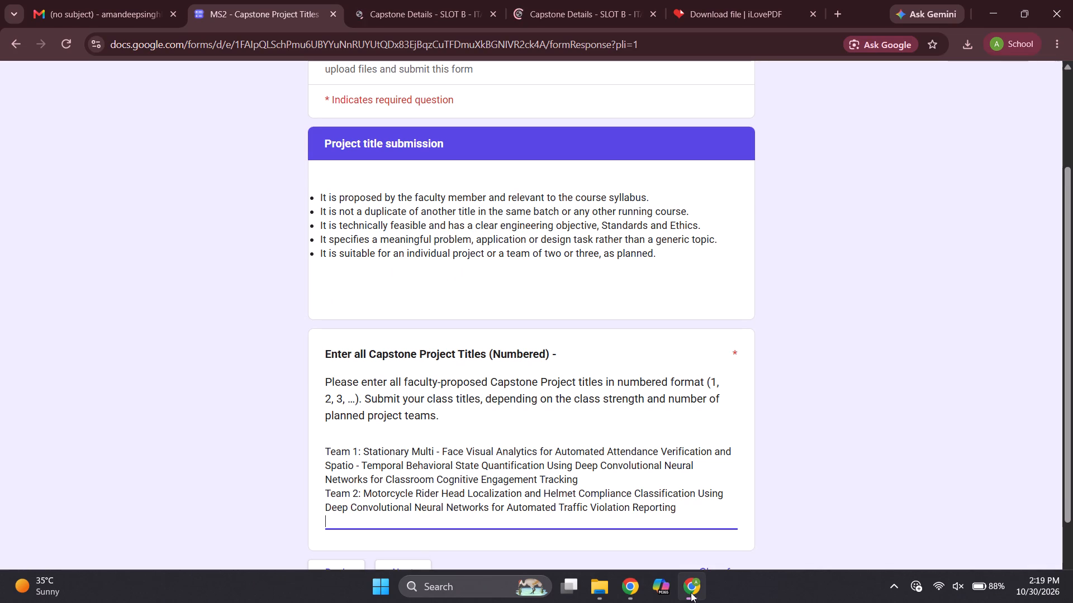
{"action": "type", "text": "Team 3"}
{"action": "key", "text": "shift+colon"}
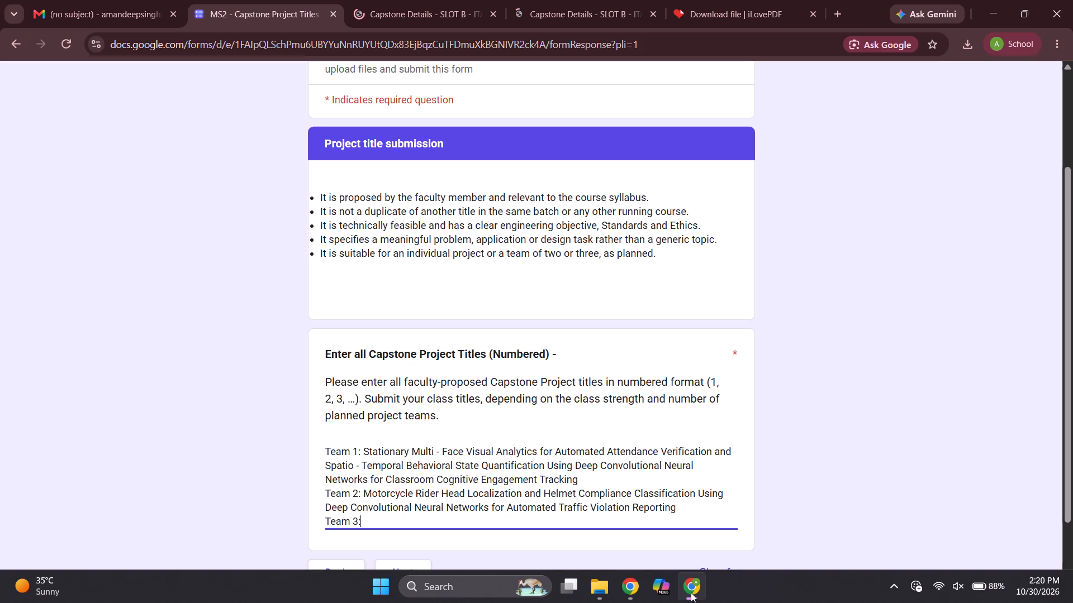
{"action": "key", "text": "space"}
Switch back to the Capstone Details spreadsheet to get the Team 3 project title.
{"action": "key", "text": "alt+Tab"}
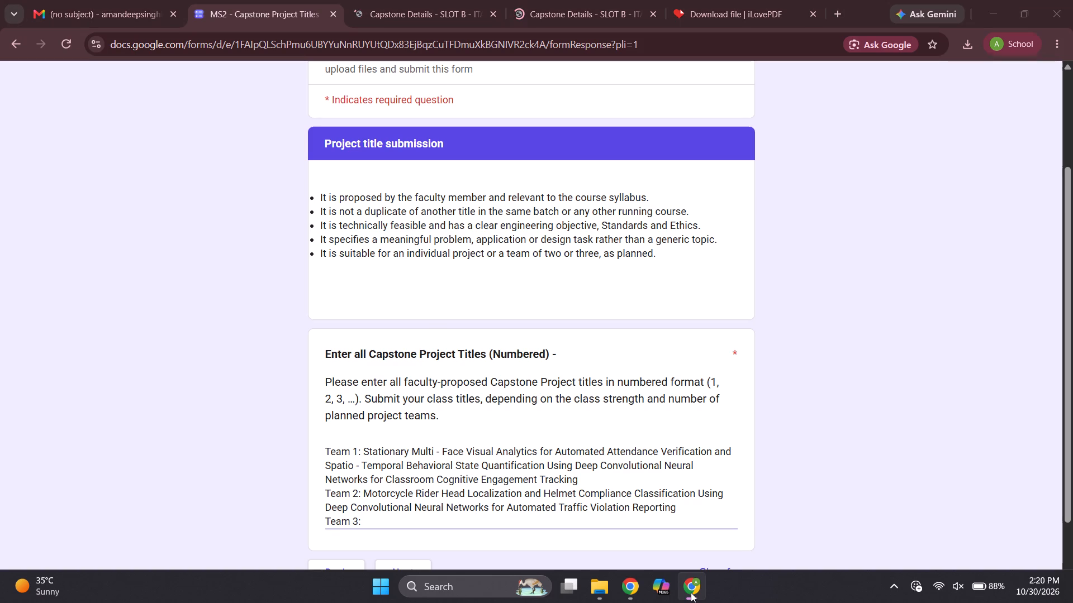
{"action": "left_click", "coordinate": [553, 323]}
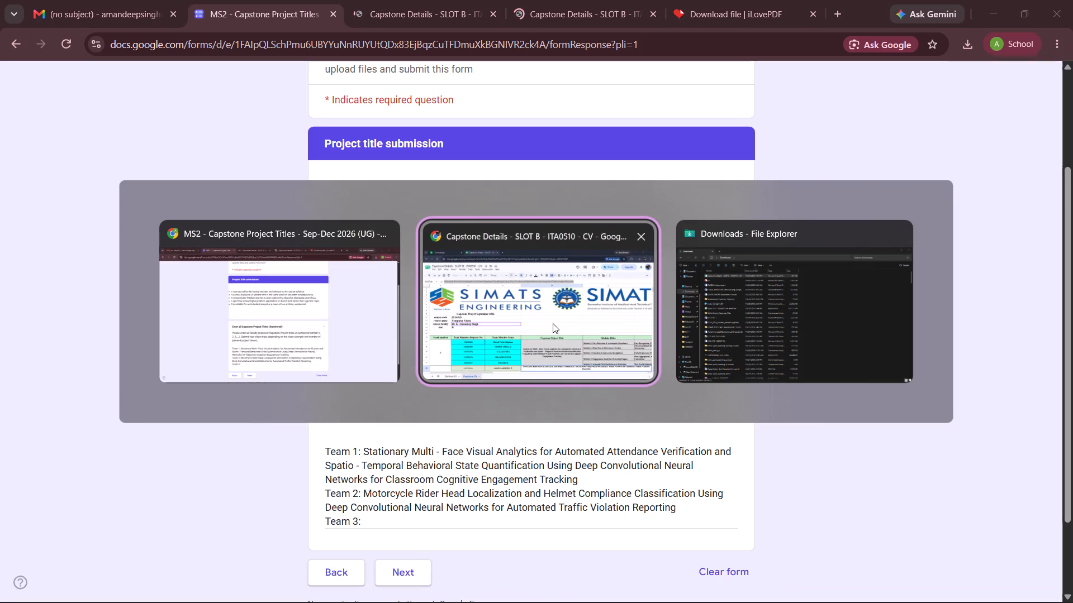
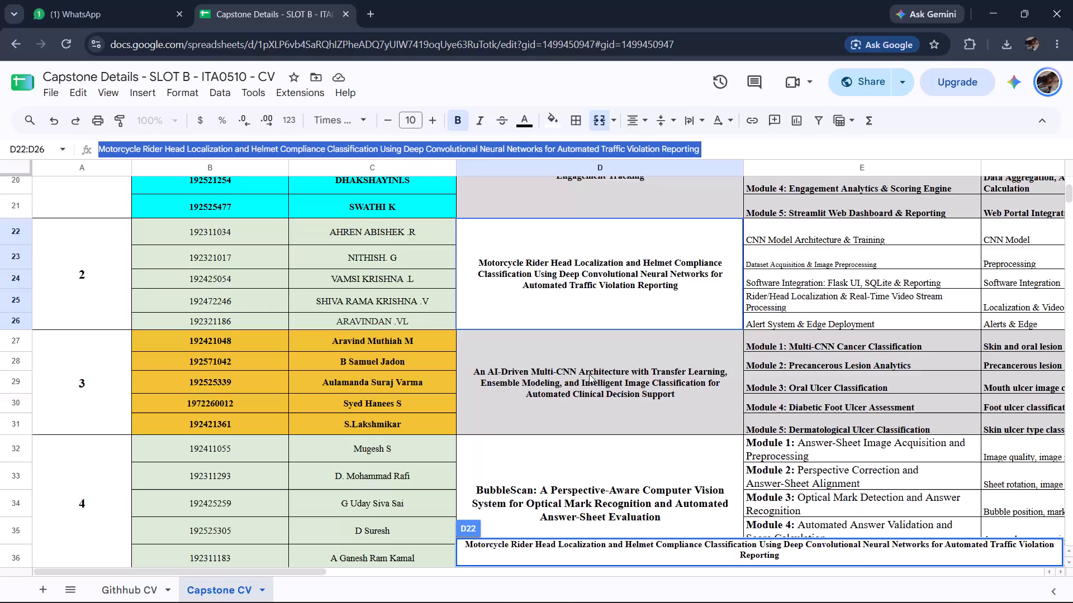
Copy the AI-Driven Multi-CNN Architecture title in full from the Capstone CV sheet and paste it after "Team 3:" in the form.
{"action": "left_click", "coordinate": [589, 374]}
{"action": "left_click", "coordinate": [511, 149]}
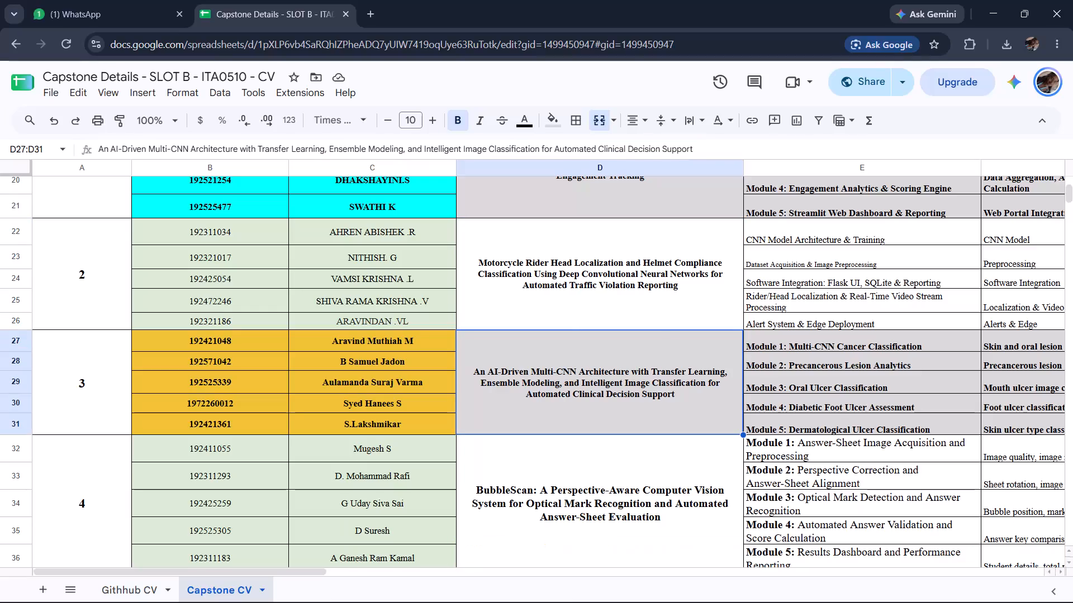
{"action": "key", "text": "ctrl+a"}
{"action": "key", "text": "ctrl+c"}
{"action": "key", "text": "alt+Tab"}
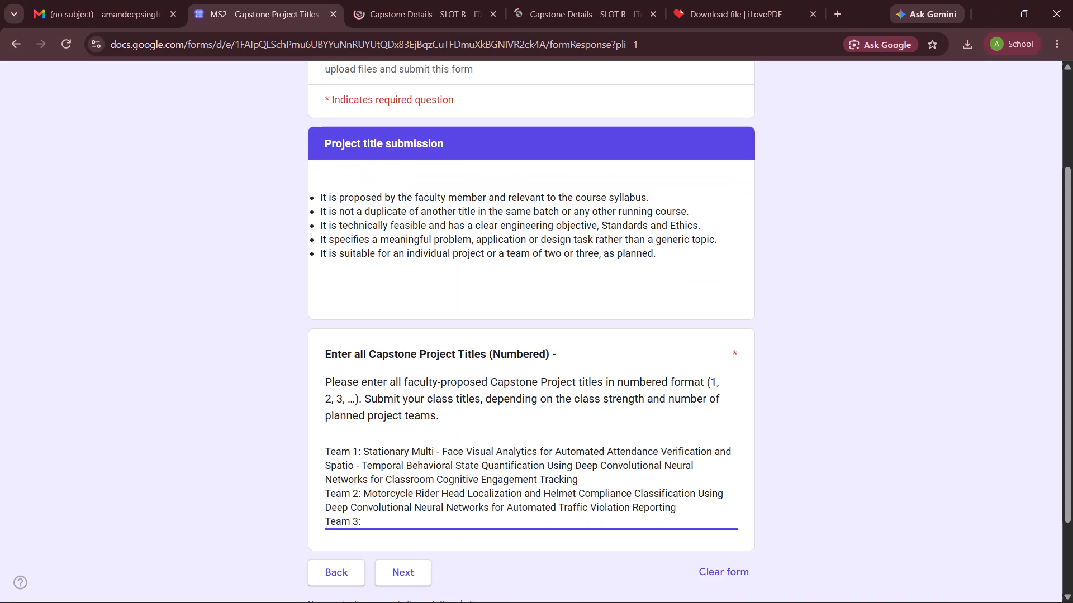
{"action": "key", "text": "ctrl+v"}
Add a new line with the label "Team 4: " below the Team 3 title in the form answer.
{"action": "key", "text": "Return"}
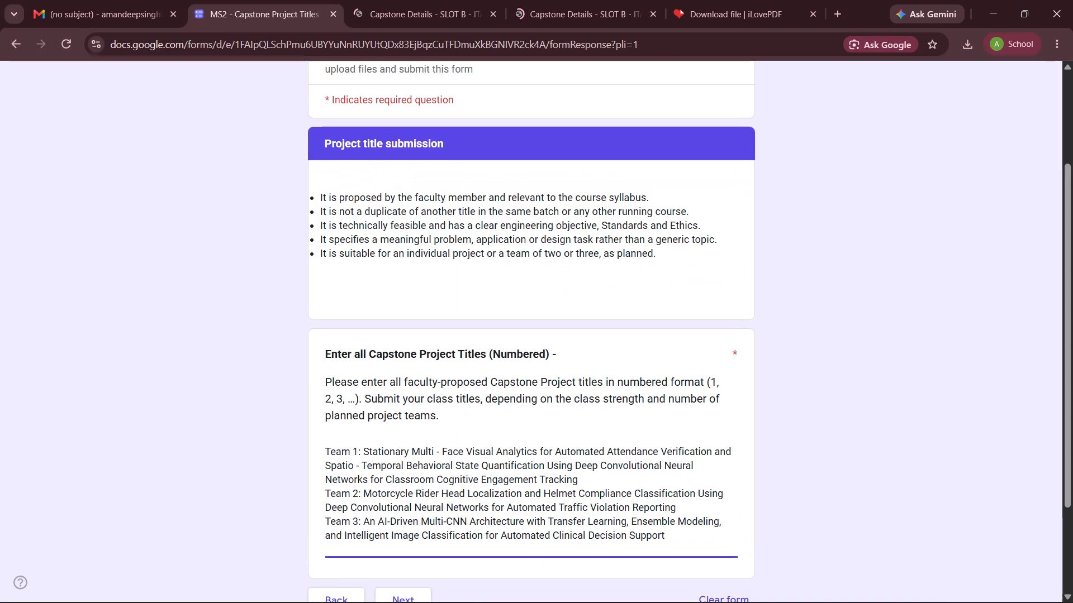
{"action": "type", "text": "team"}
{"action": "key", "text": "BackSpace"}
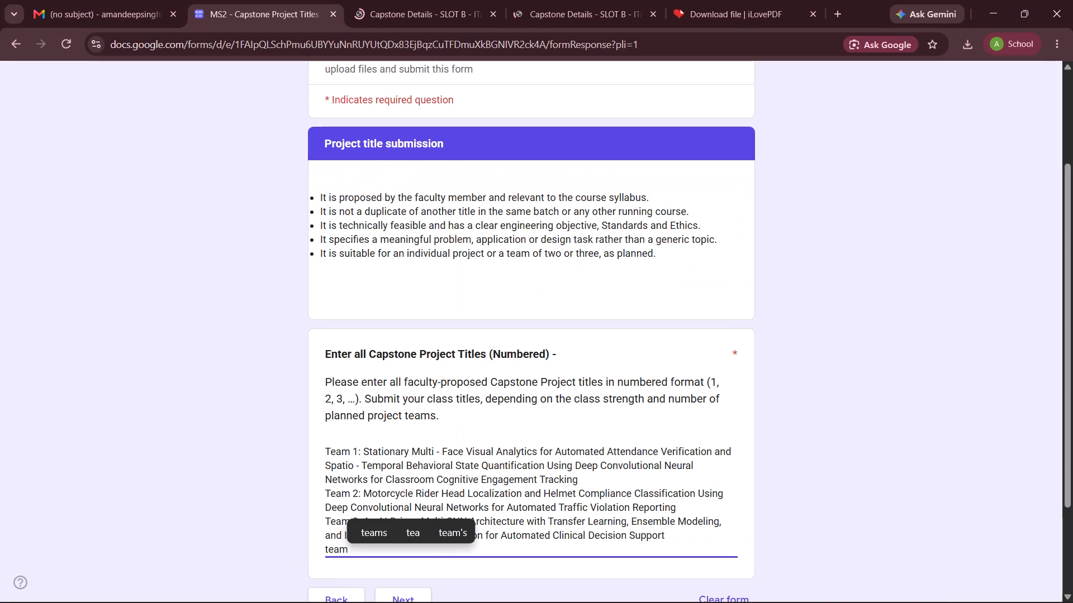
{"action": "key", "text": "BackSpace"}
{"action": "key", "text": "BackSpace"}
{"action": "key", "text": "BackSpace"}
{"action": "type", "text": "Team"}
{"action": "key", "text": "space"}
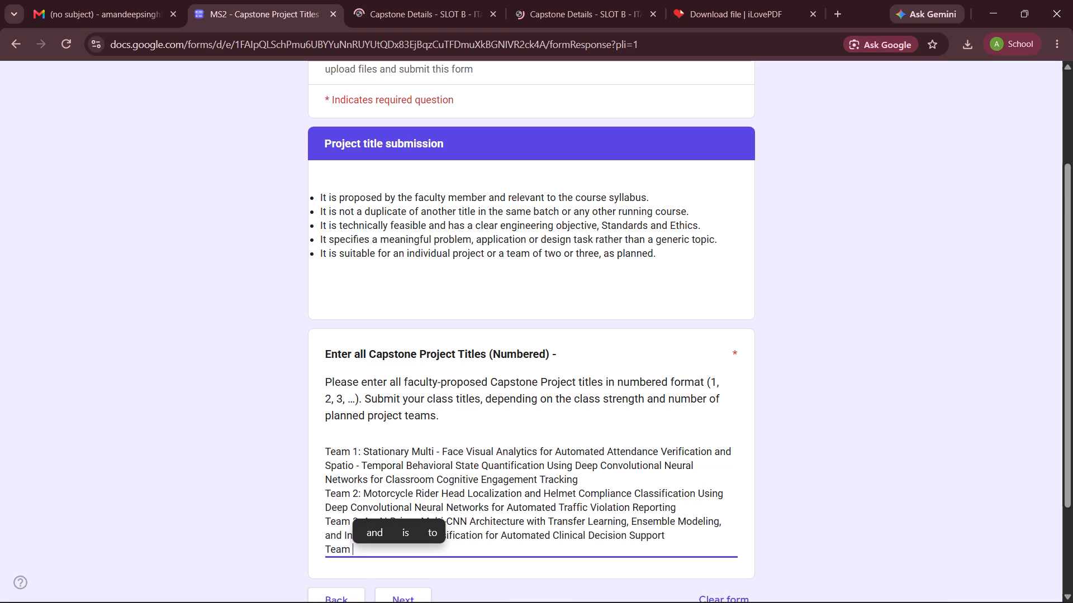
{"action": "key", "text": "4"}
{"action": "key", "text": "shift+colon"}
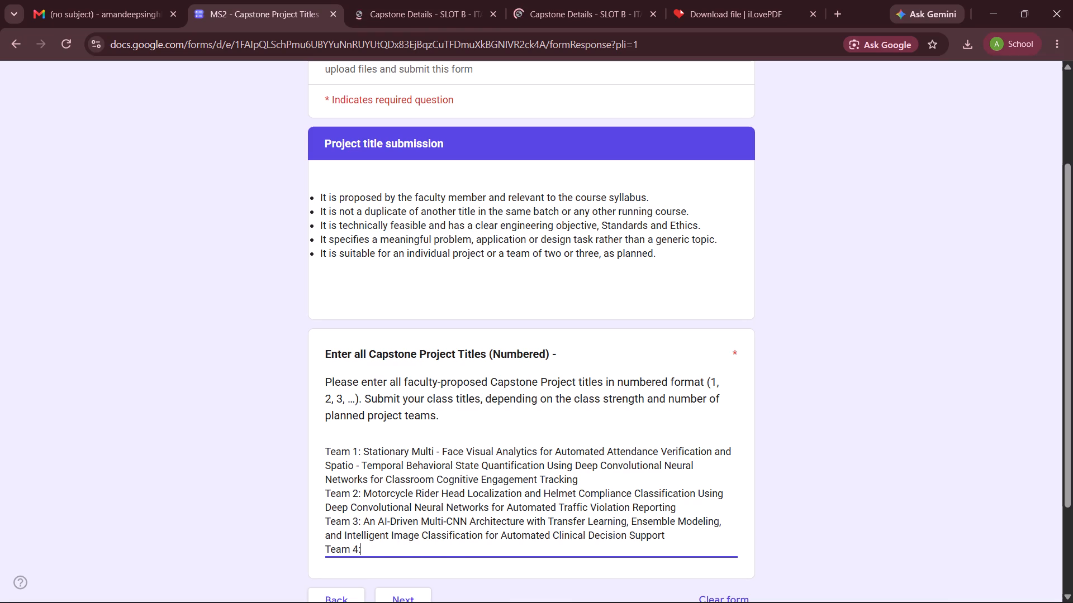
{"action": "key", "text": "space"}
Copy the BubbleScan title in full from the Capstone CV sheet and paste it after "Team 4:" in the form.
{"action": "key", "text": "alt+Tab"}
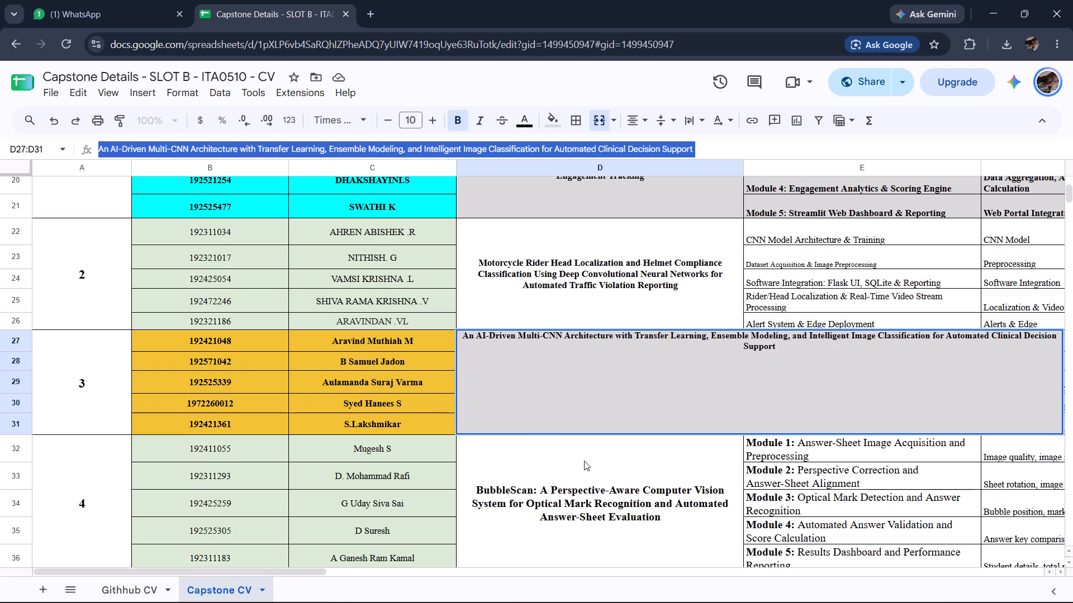
{"action": "left_click", "coordinate": [556, 489]}
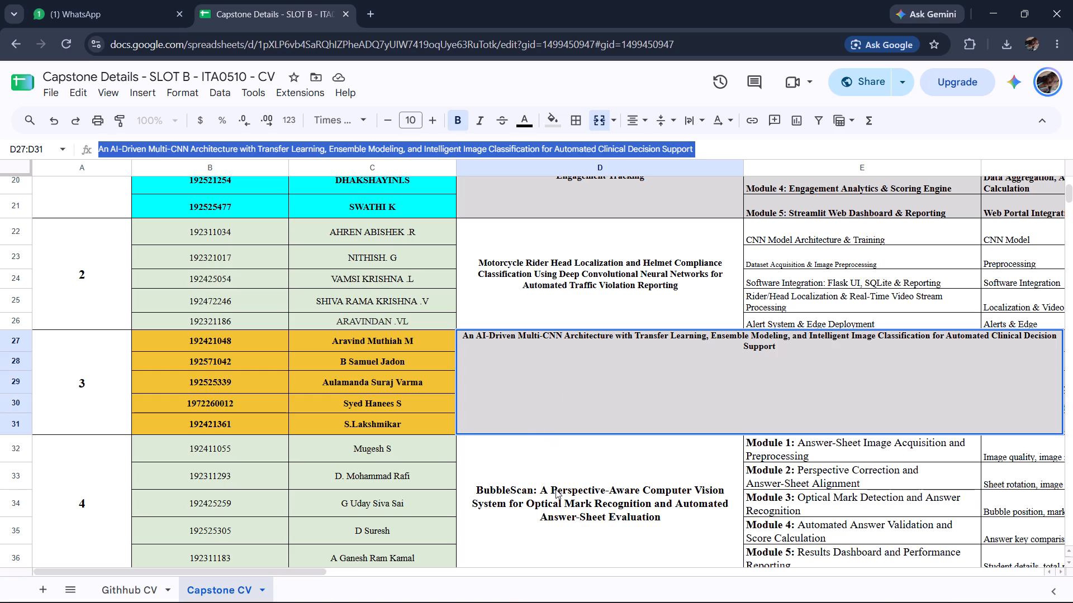
{"action": "left_click", "coordinate": [565, 497]}
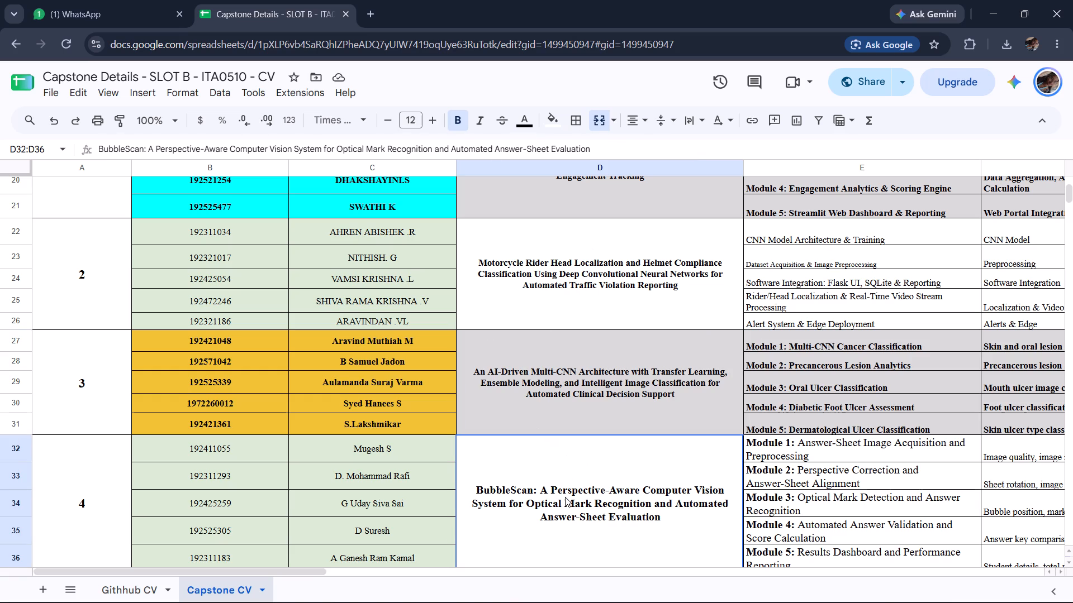
{"action": "left_click", "coordinate": [513, 150]}
{"action": "key", "text": "ctrl+a"}
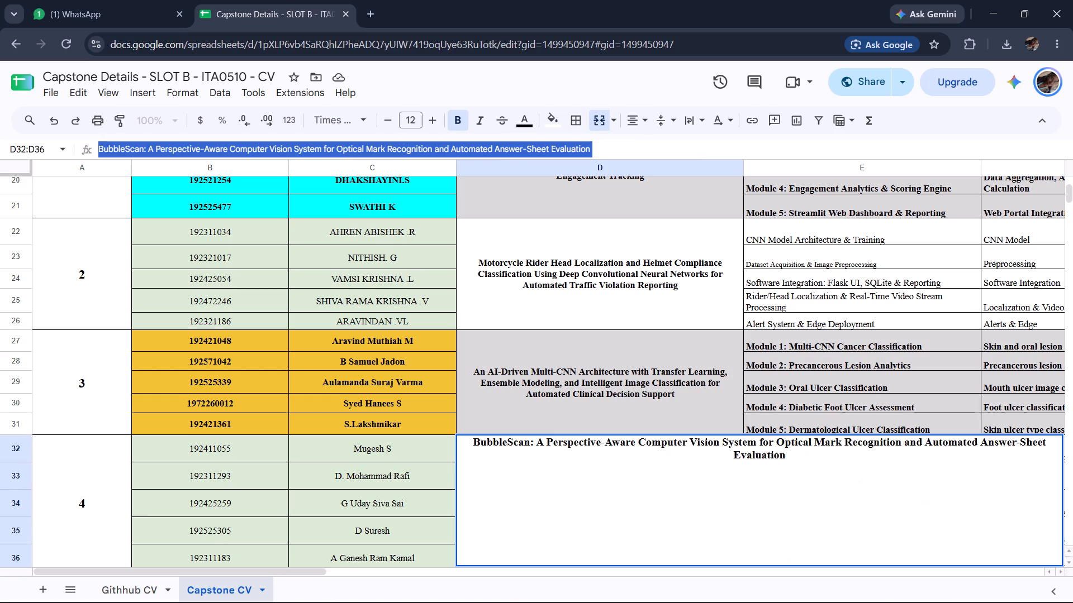
{"action": "key", "text": "ctrl+c"}
{"action": "key", "text": "alt+Tab"}
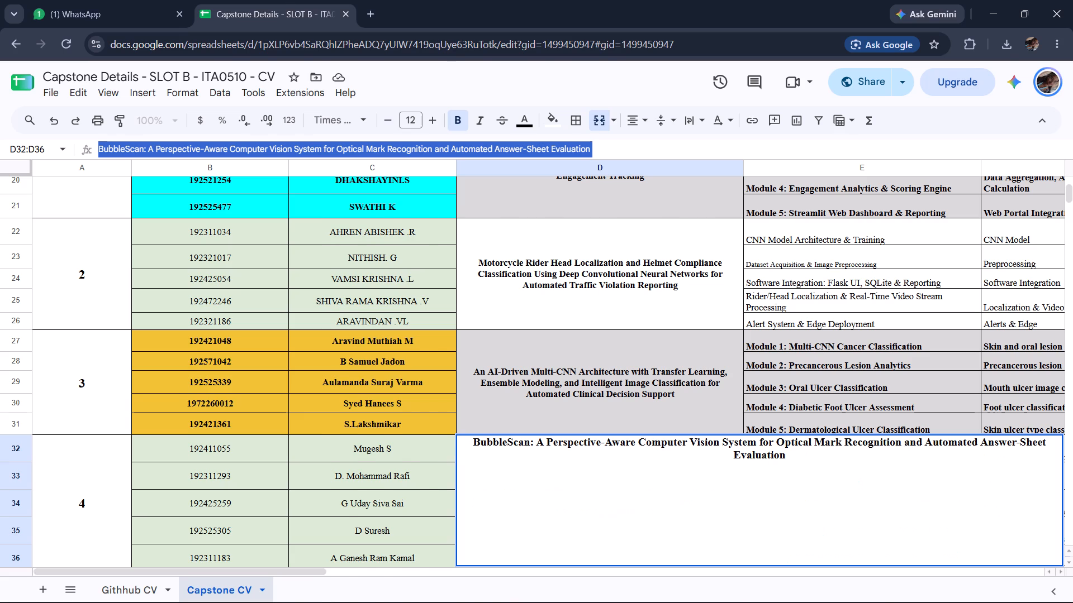
{"action": "key", "text": "ctrl+v"}
Add a new line with the label "Team 5: " below the Team 4 title in the form answer.
{"action": "key", "text": "Return"}
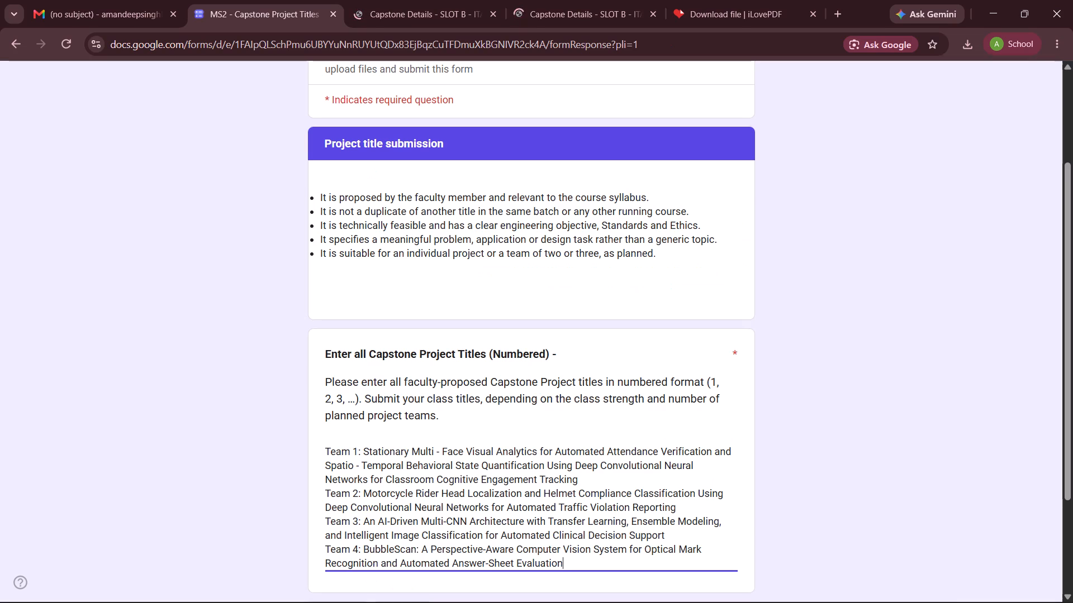
{"action": "type", "text": "Team"}
{"action": "key", "text": "space"}
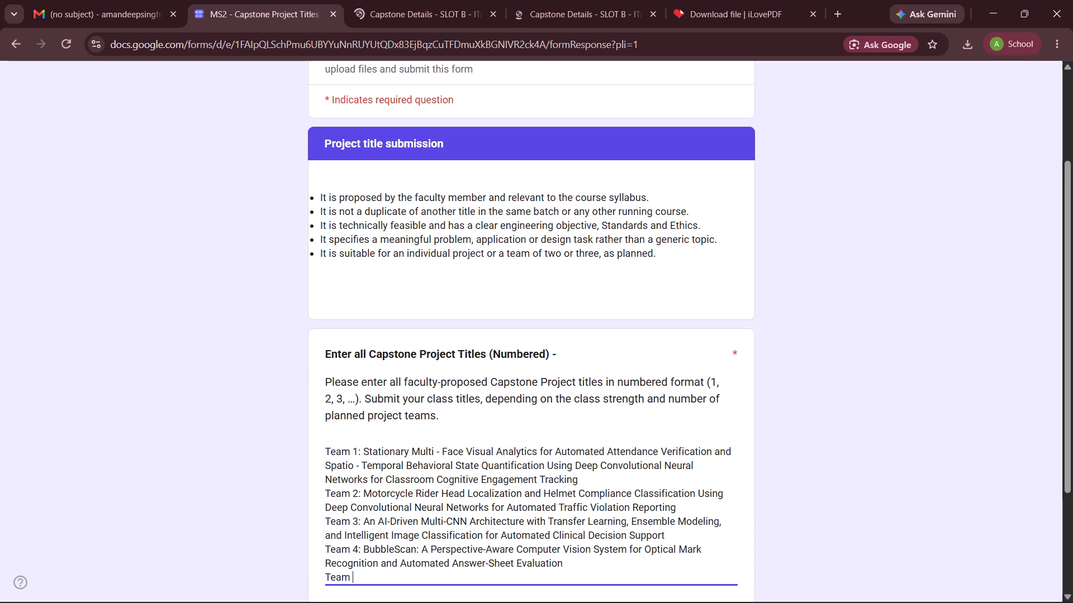
{"action": "type", "text": "5:"}
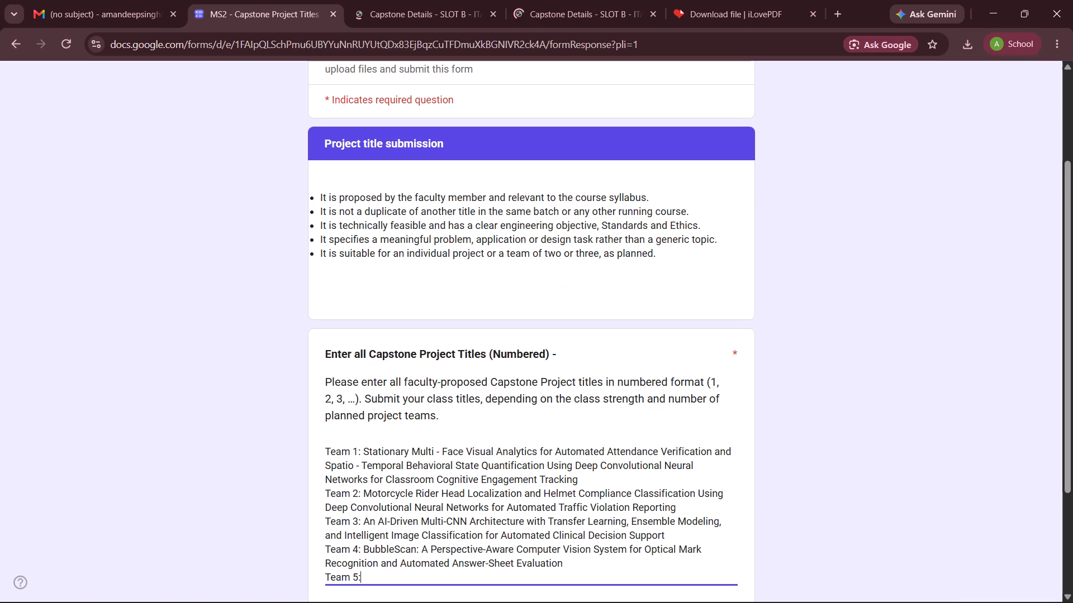
{"action": "key", "text": "space"}
Copy the VisionGuard title in full from the Capstone CV sheet and paste it after "Team 5:" in the form.
{"action": "key", "text": "alt+Tab"}
{"action": "scroll", "coordinate": [442, 462], "scroll_direction": "down", "scroll_amount": 1}
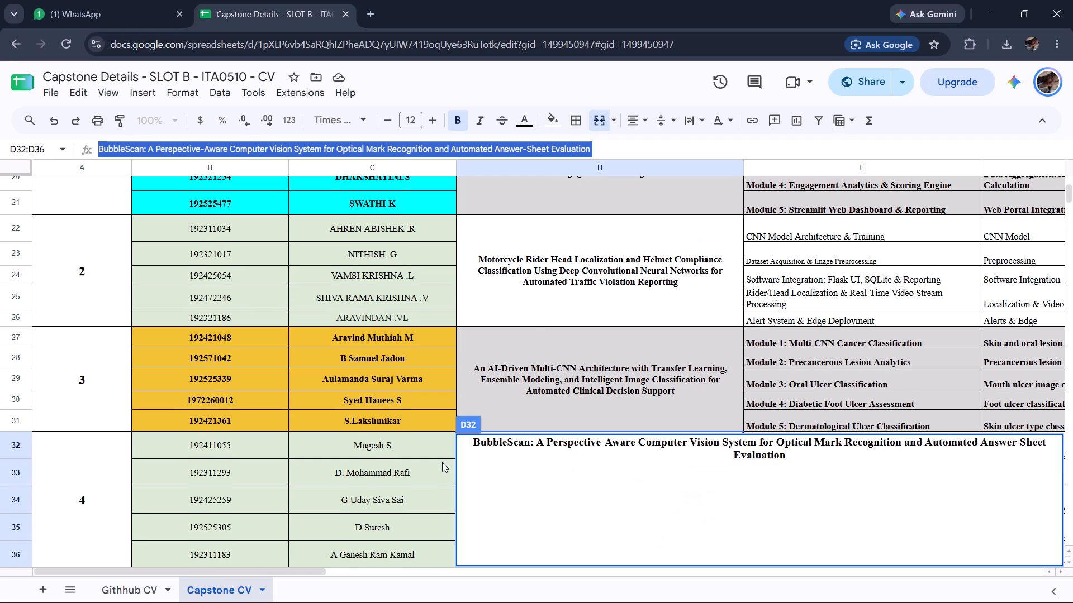
{"action": "scroll", "coordinate": [442, 462], "scroll_direction": "down", "scroll_amount": 2}
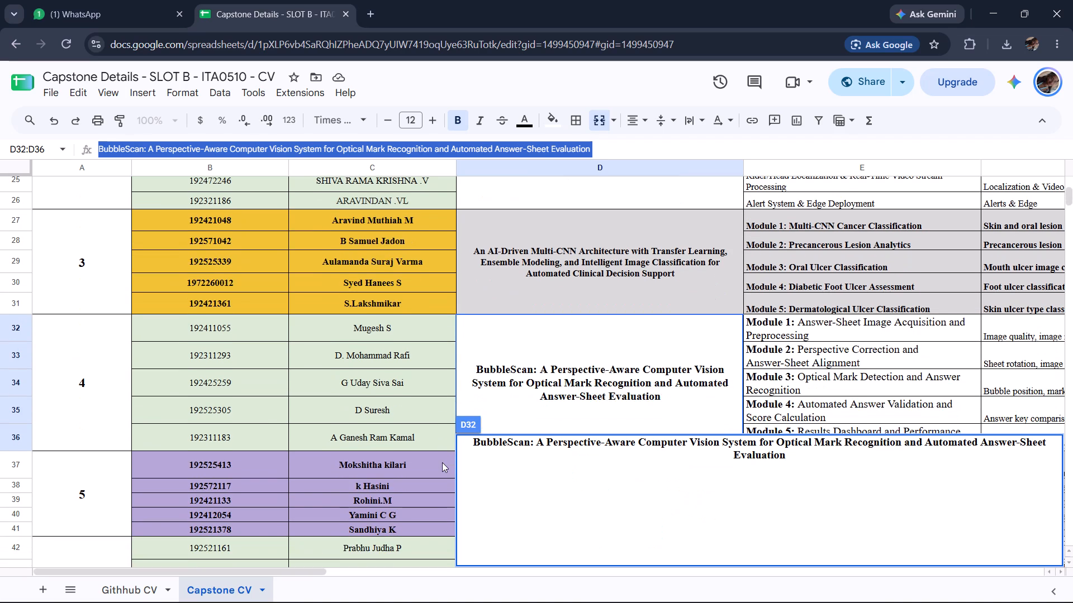
{"action": "scroll", "coordinate": [442, 462], "scroll_direction": "down", "scroll_amount": 3}
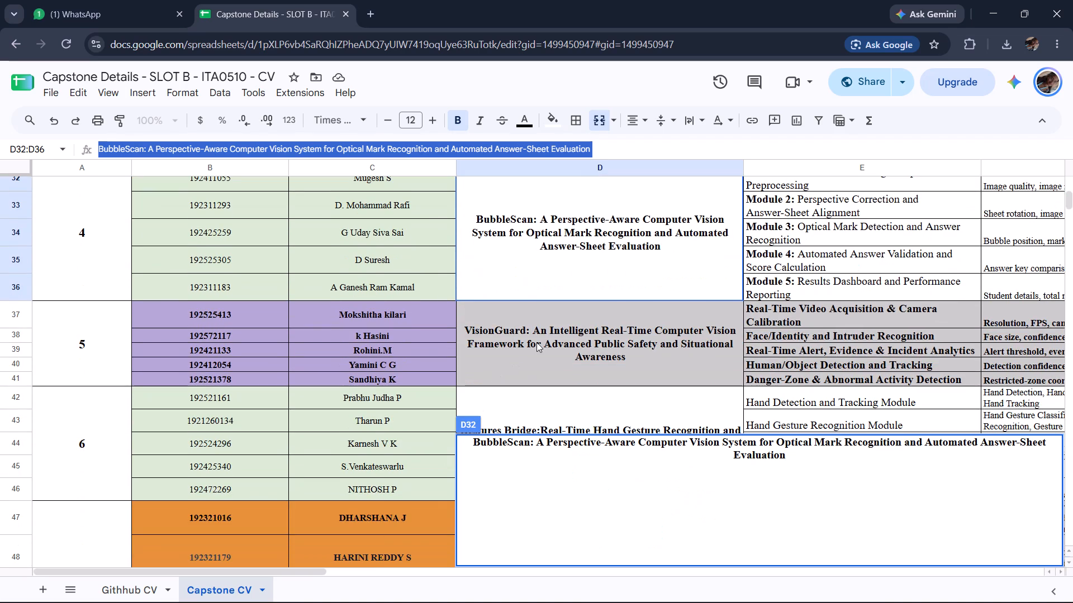
{"action": "left_click", "coordinate": [536, 342]}
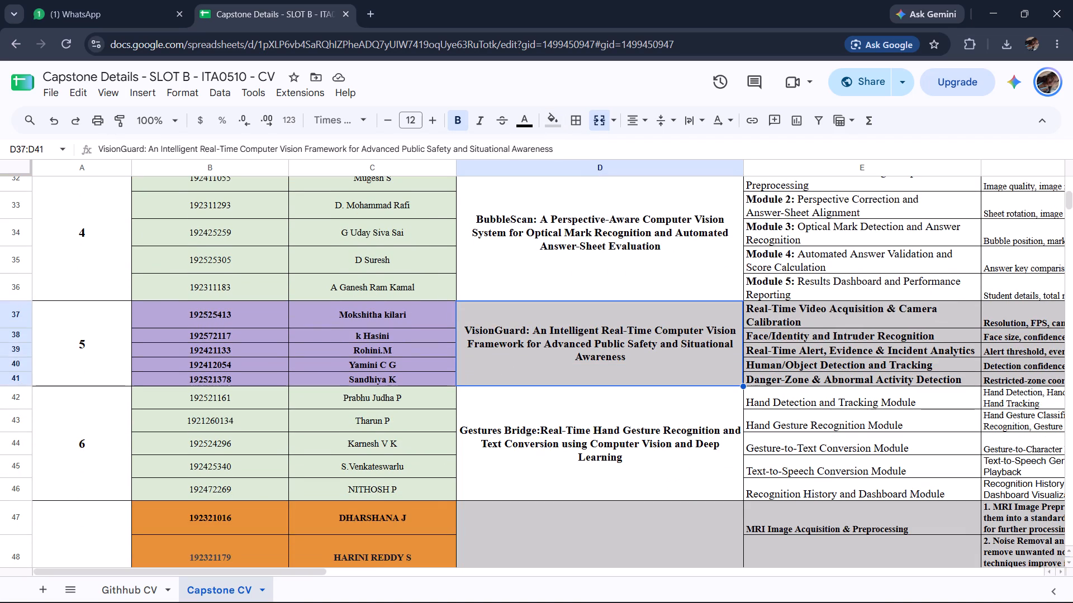
{"action": "left_click", "coordinate": [554, 147]}
{"action": "key", "text": "ctrl+a"}
{"action": "key", "text": "ctrl+c"}
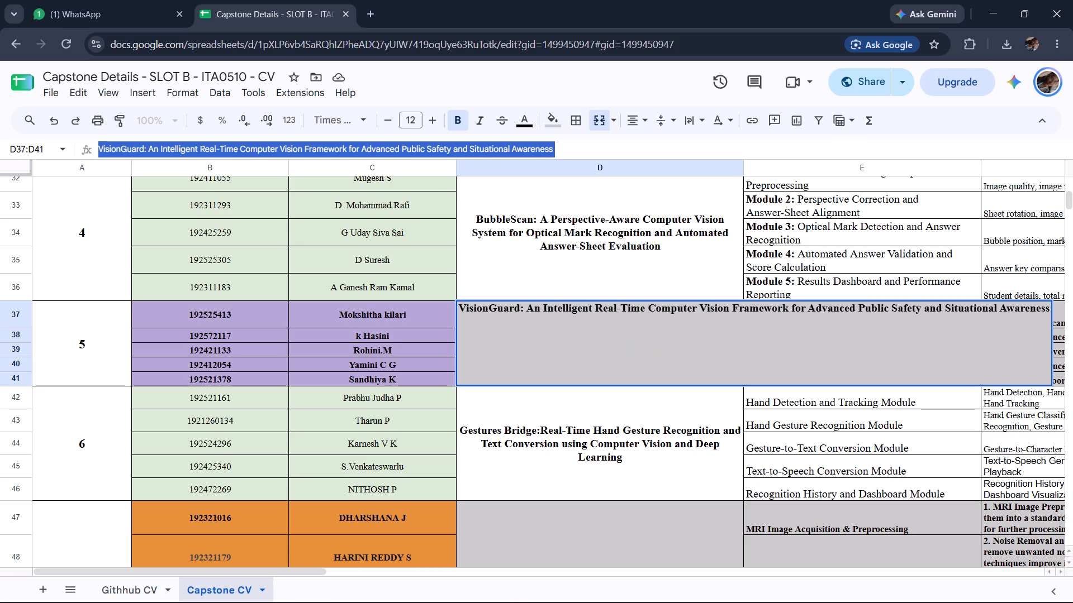
{"action": "key", "text": "alt+Tab"}
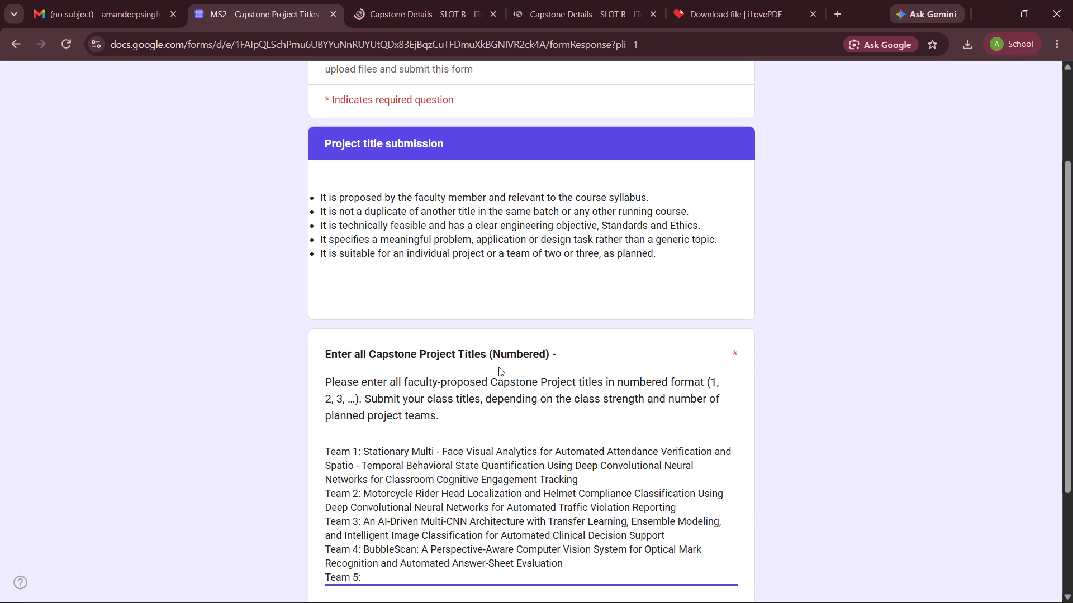
{"action": "key", "text": "ctrl+v"}
Add a new line with the label "Team 6: " below the Team 5 title in the form answer.
{"action": "key", "text": "Return"}
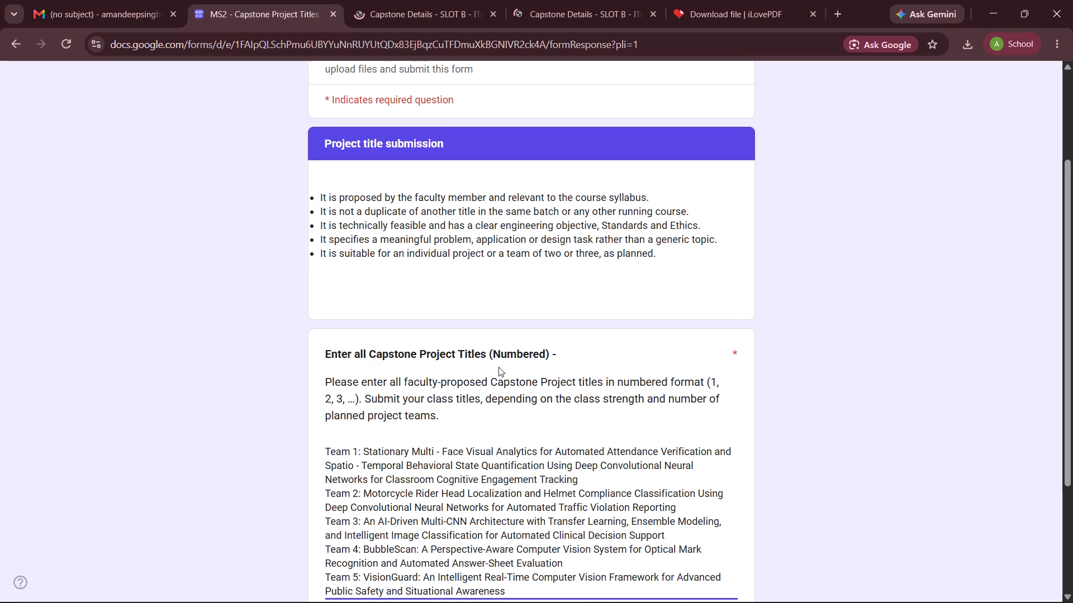
{"action": "type", "text": "Team"}
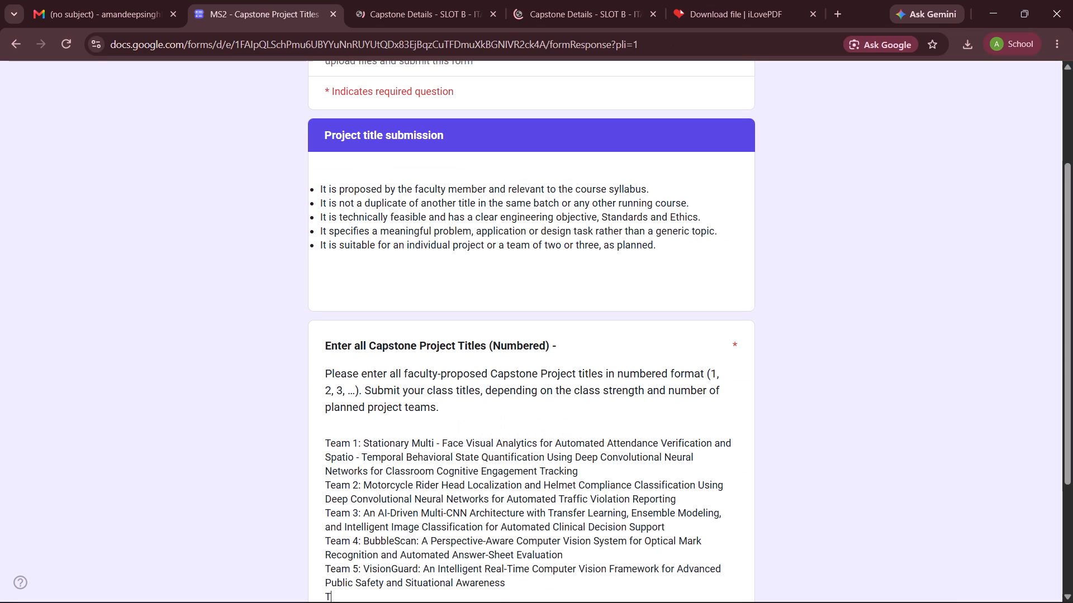
{"action": "key", "text": "space"}
{"action": "type", "text": "6:"}
{"action": "key", "text": "space"}
Copy the Gestures Bridge title in full from the Capstone CV sheet and paste it after "Team 6:" in the form.
{"action": "key", "text": "alt+Tab"}
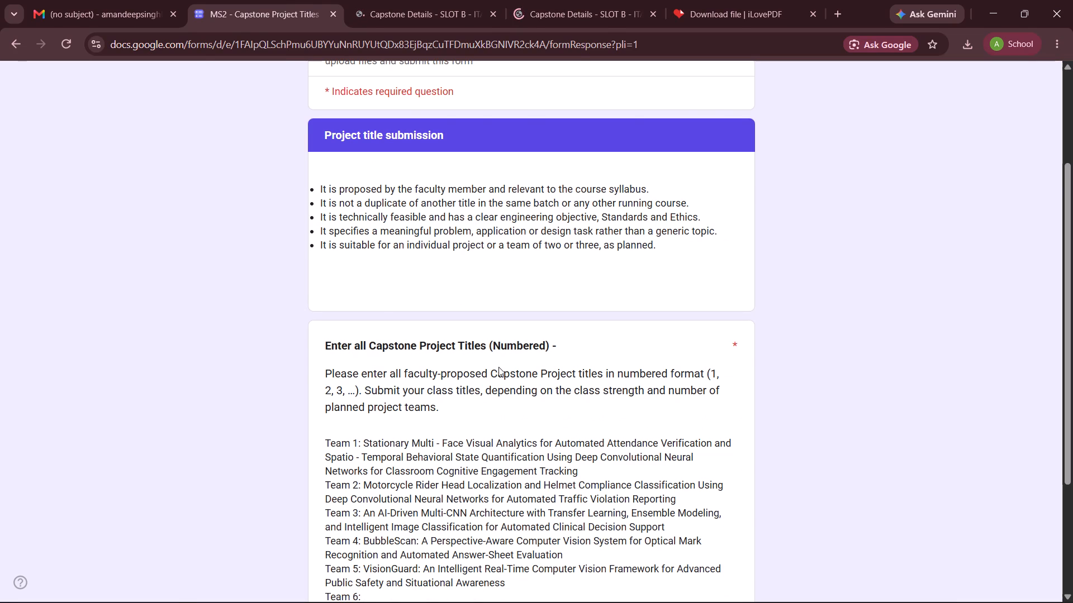
{"action": "left_click", "coordinate": [561, 459]}
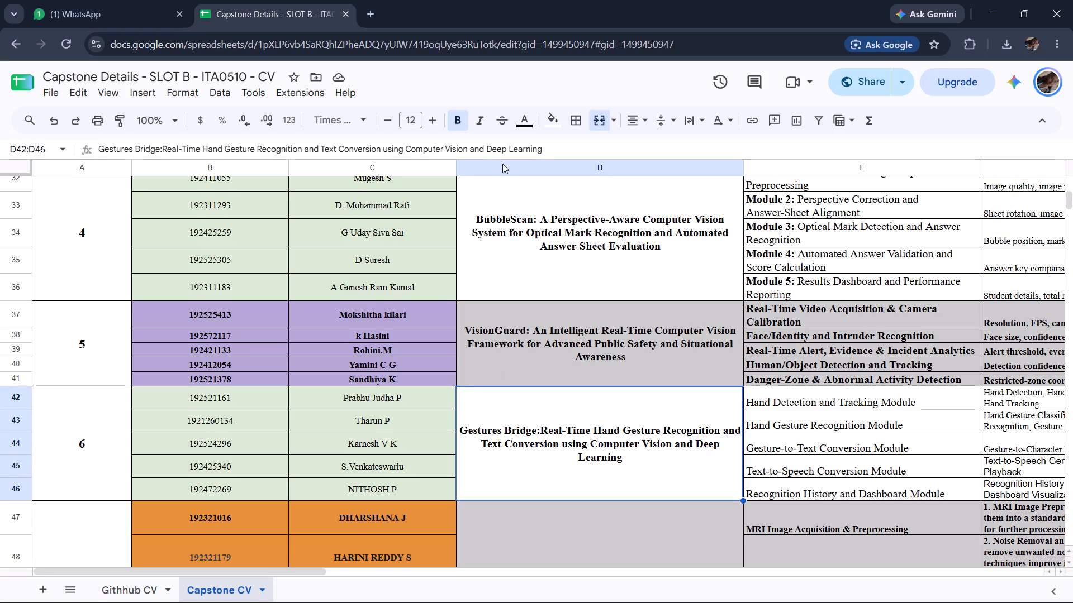
{"action": "left_click", "coordinate": [554, 149]}
{"action": "key", "text": "ctrl+a"}
{"action": "key", "text": "ctrl+c"}
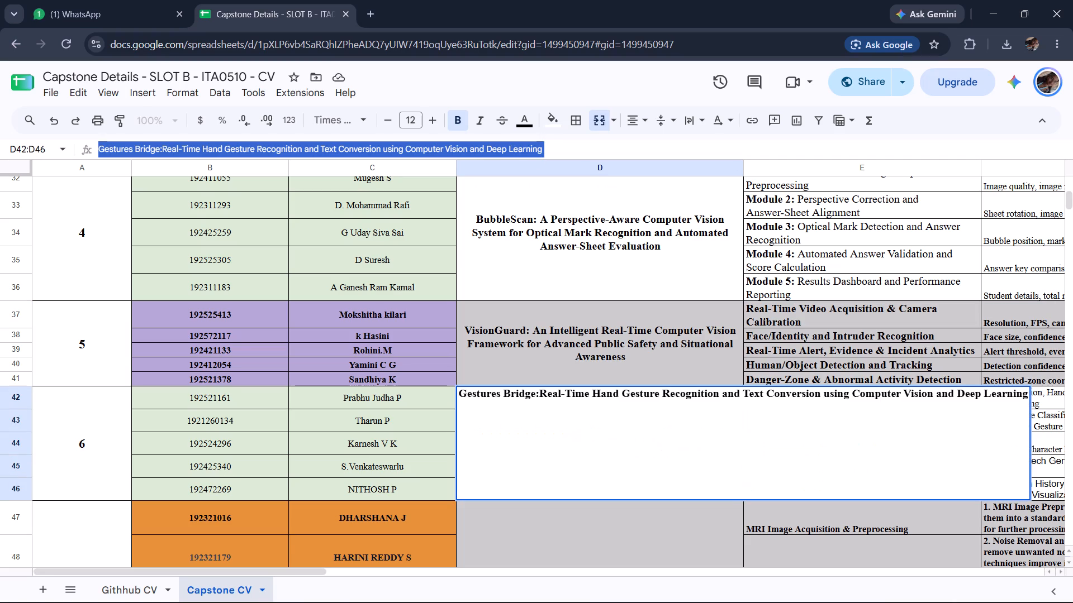
{"action": "key", "text": "alt+Tab"}
{"action": "scroll", "coordinate": [476, 422], "scroll_direction": "down", "scroll_amount": 2}
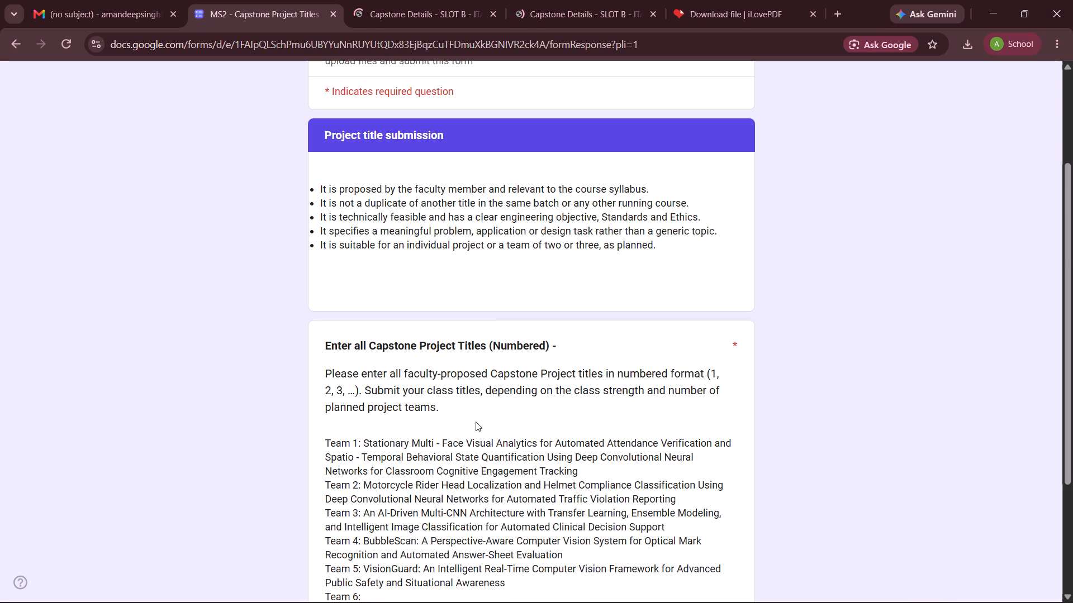
{"action": "scroll", "coordinate": [476, 422], "scroll_direction": "down", "scroll_amount": 2}
{"action": "key", "text": "ctrl+v"}
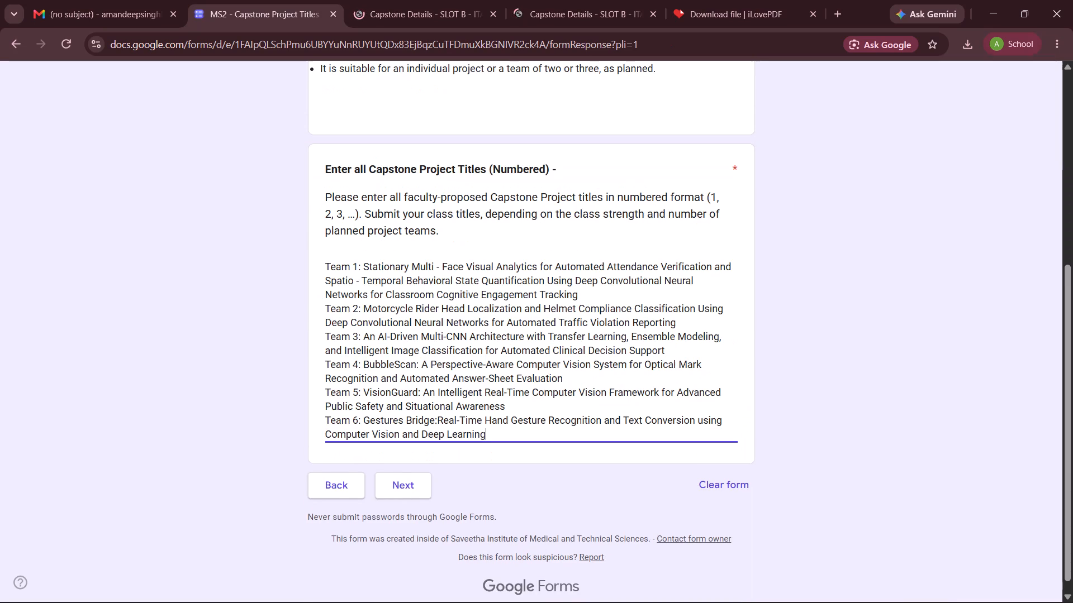
Add a new line with the label "Team 7: " below the Team 6 title in the form answer.
{"action": "key", "text": "Return"}
{"action": "type", "text": "Team"}
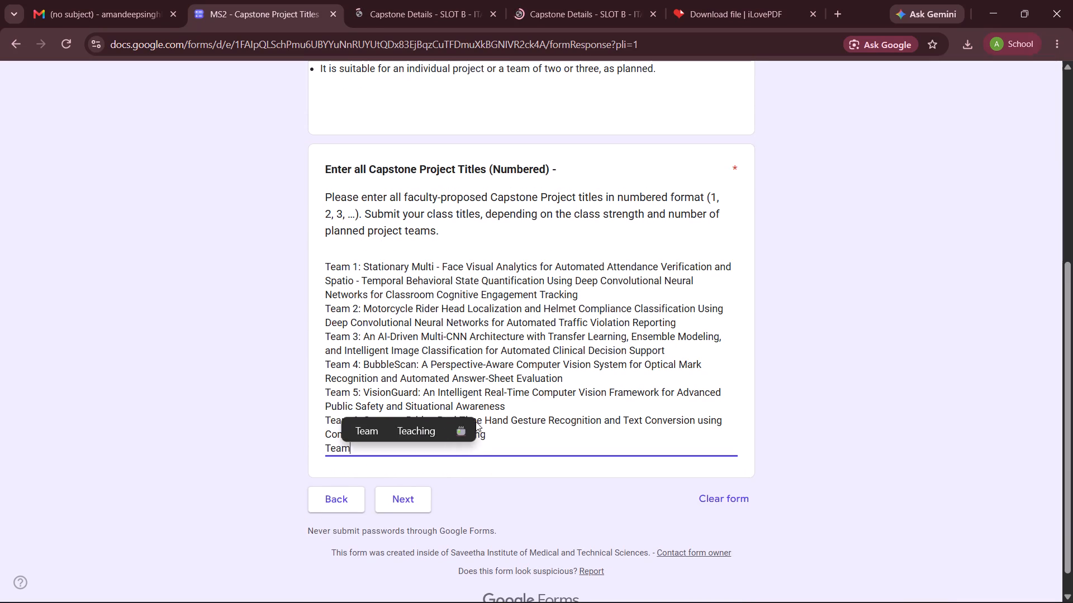
{"action": "key", "text": "space"}
{"action": "key", "text": "7"}
{"action": "type", "text": ":"}
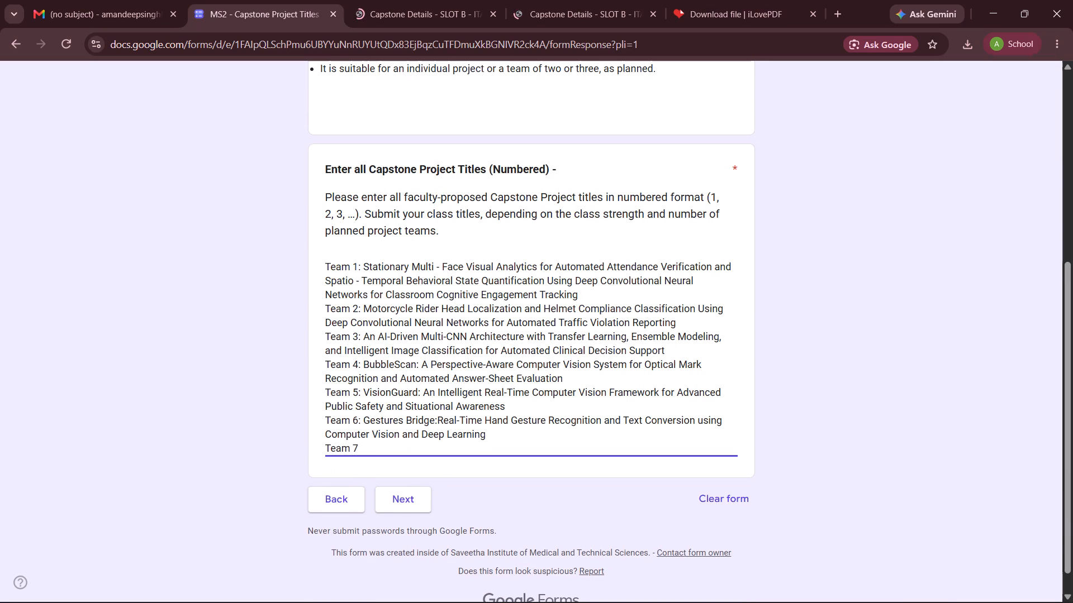
{"action": "key", "text": "space"}
Copy the brain tumor detection title in full from the Capstone CV sheet and paste it after "Team 7:" in the form.
{"action": "key", "text": "alt+Tab"}
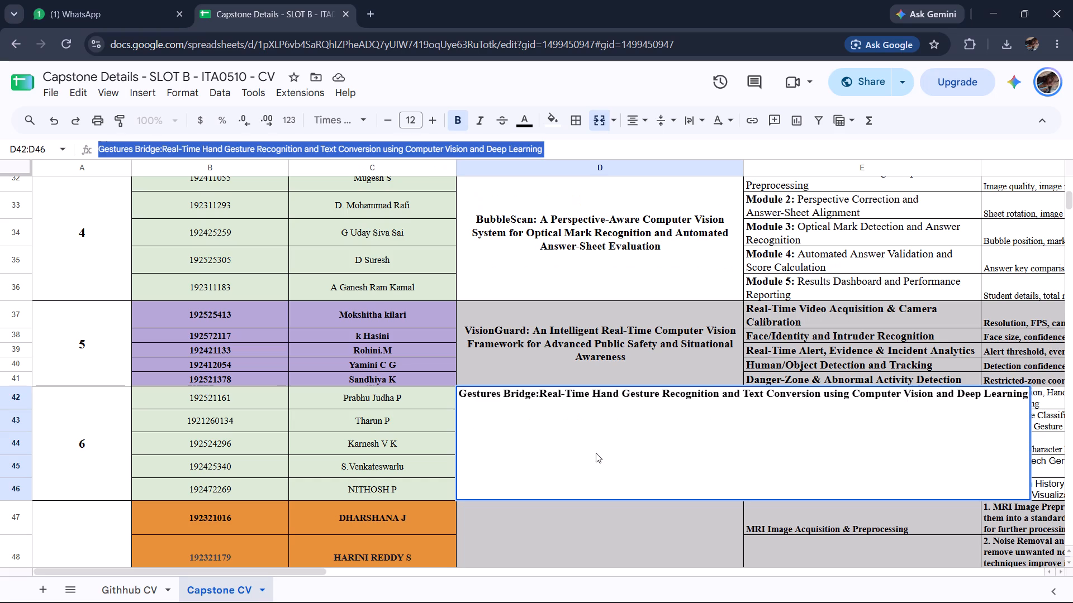
{"action": "scroll", "coordinate": [554, 460], "scroll_direction": "down", "scroll_amount": 3}
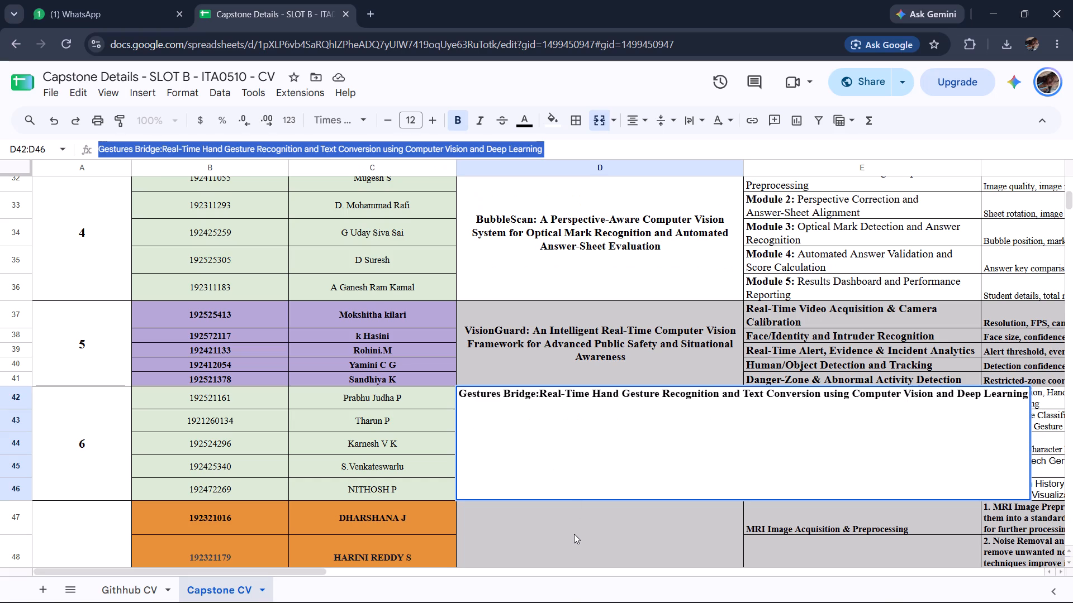
{"action": "left_click", "coordinate": [574, 534]}
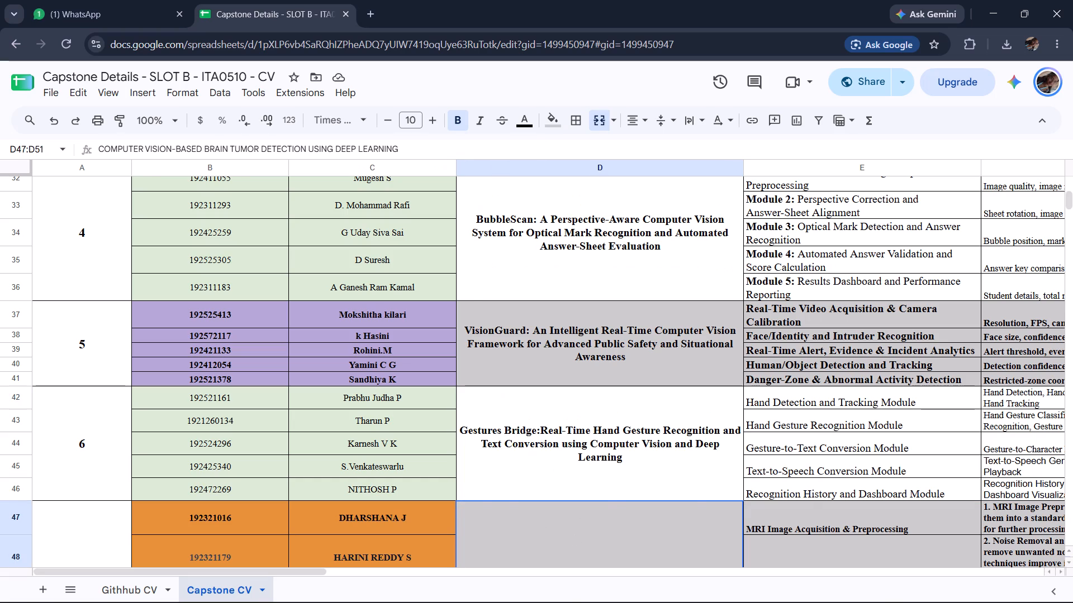
{"action": "left_click", "coordinate": [433, 147]}
{"action": "key", "text": "ctrl+a"}
{"action": "key", "text": "ctrl+c"}
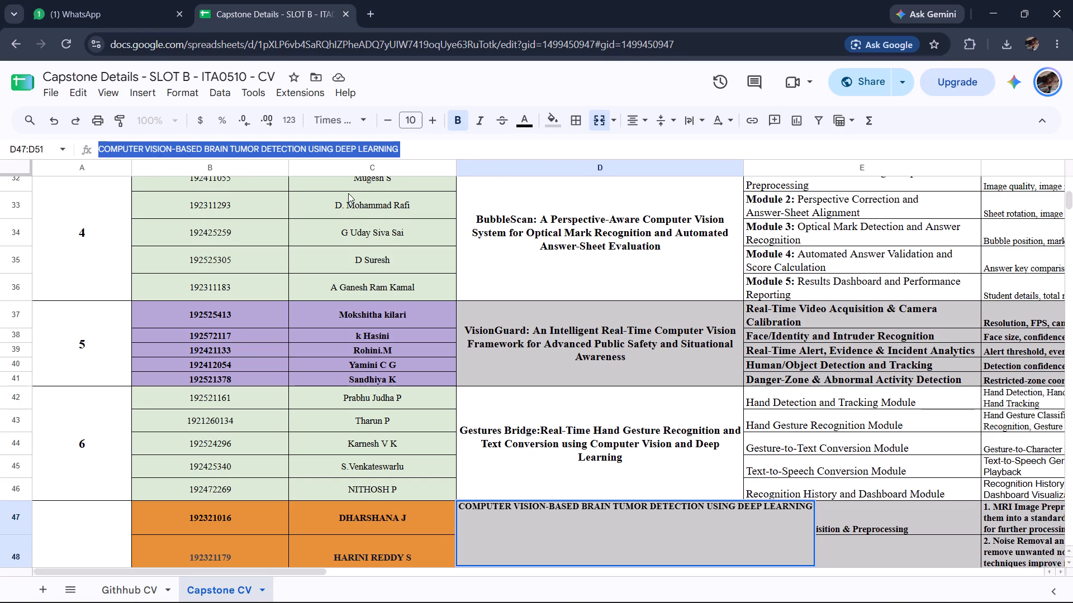
{"action": "key", "text": "alt+Tab"}
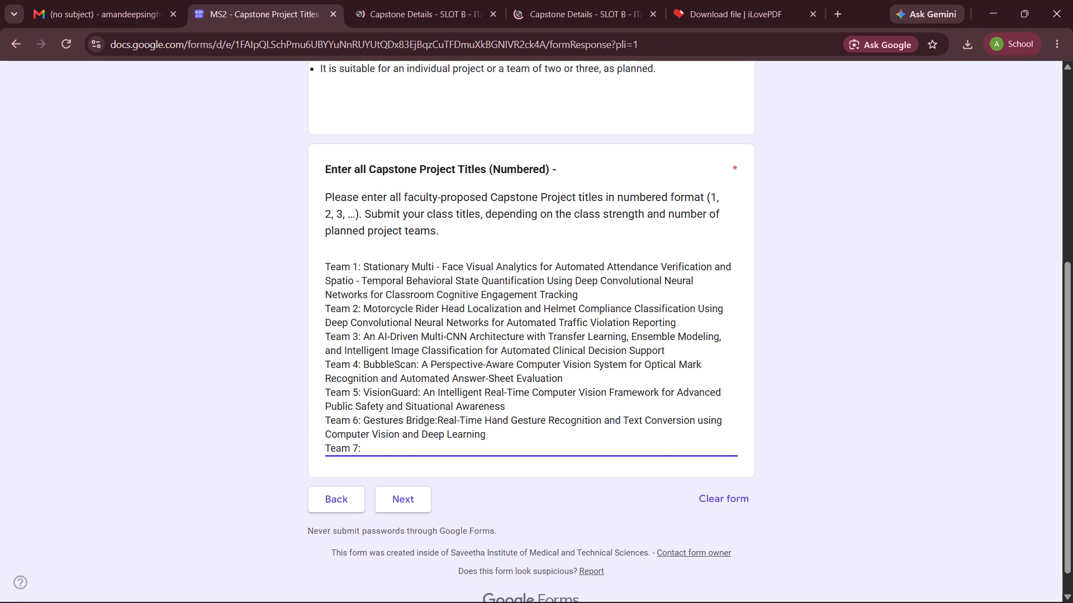
{"action": "key", "text": "ctrl+v"}
Add a new line with the label "Team 8: " below the Team 7 title in the form answer.
{"action": "key", "text": "Return"}
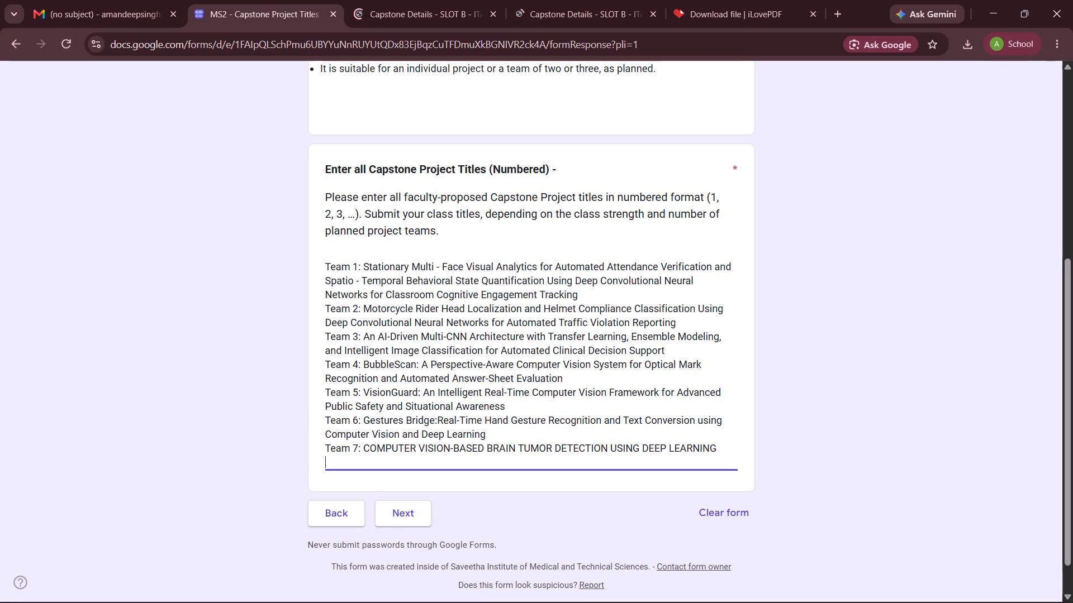
{"action": "type", "text": "Team 8"}
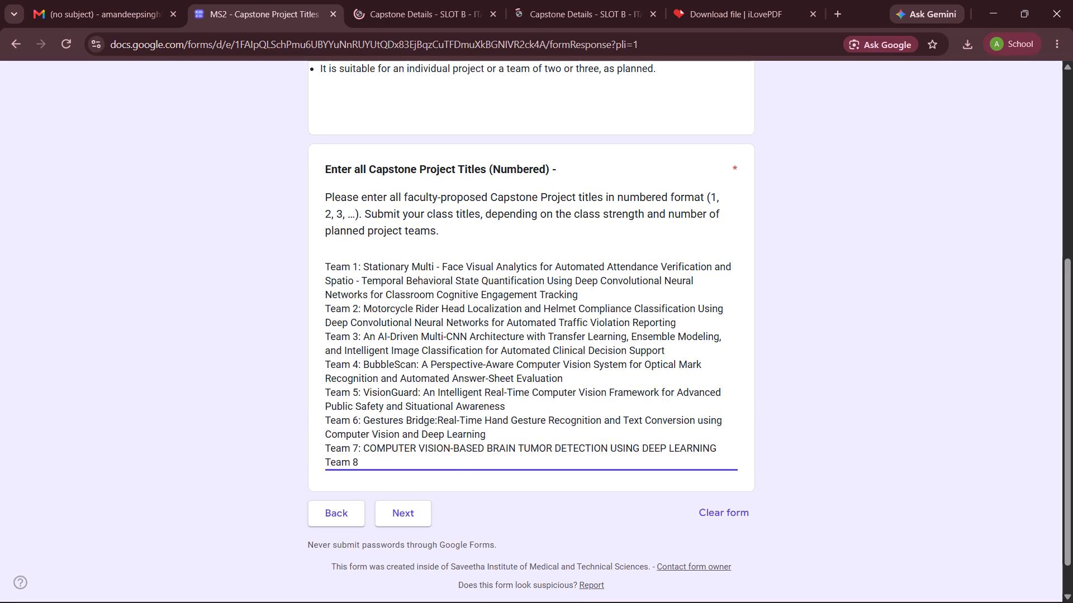
{"action": "type", "text": ":"}
{"action": "key", "text": "space"}
Copy the AI-Based Flooded Road Detection title in full from the Capstone CV sheet and paste it after "Team 8:" in the form.
{"action": "key", "text": "alt+Tab"}
{"action": "scroll", "coordinate": [462, 480], "scroll_direction": "down", "scroll_amount": 6}
{"action": "left_click", "coordinate": [546, 441]}
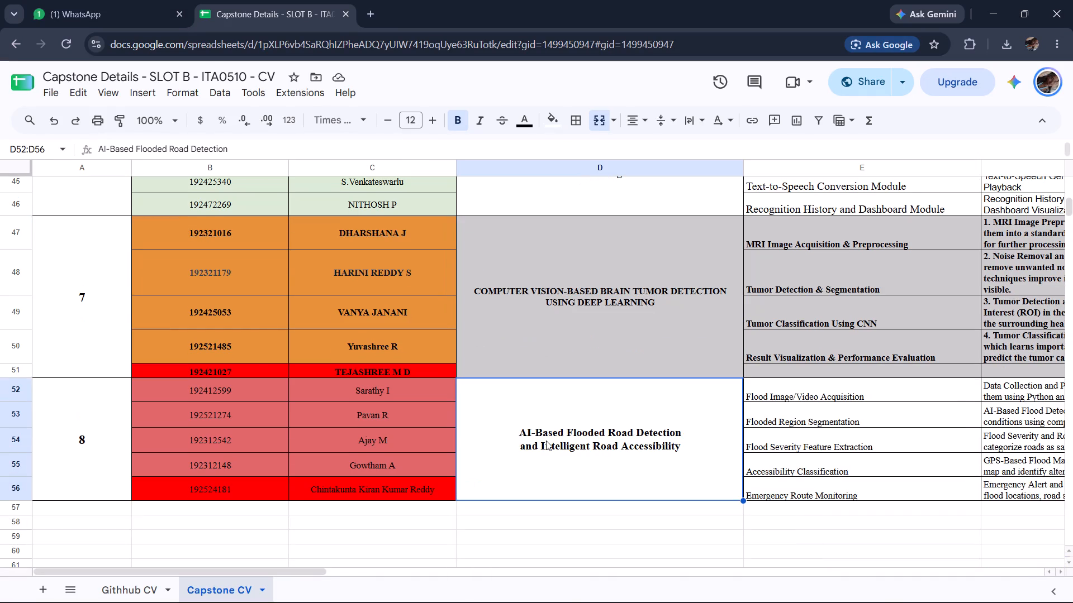
{"action": "key", "text": "ctrl+a"}
{"action": "left_click", "coordinate": [578, 423]}
{"action": "left_click", "coordinate": [410, 143]}
{"action": "key", "text": "ctrl+a"}
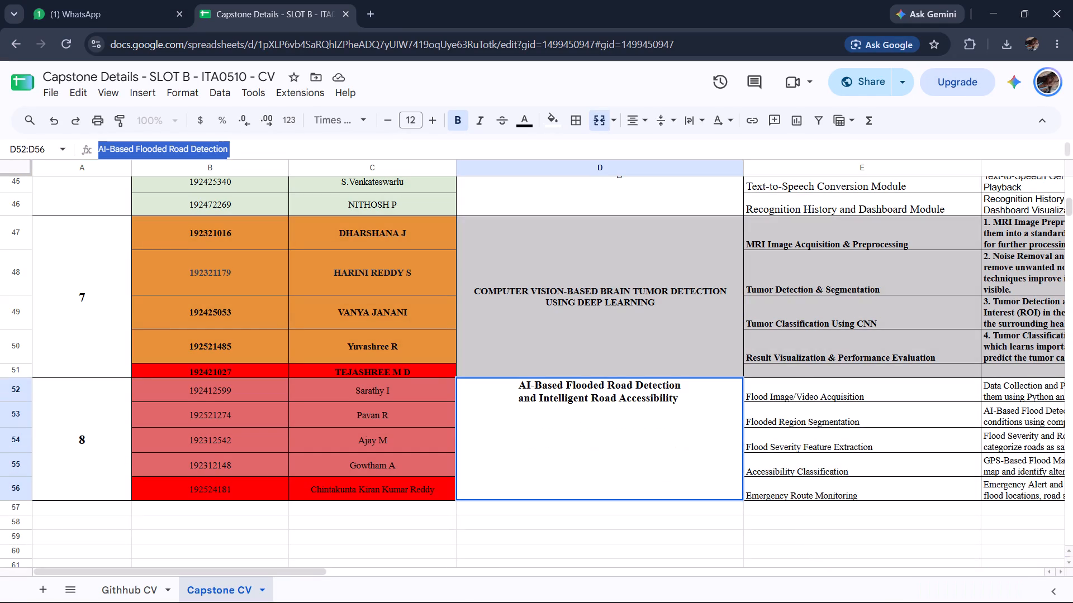
{"action": "key", "text": "ctrl+c"}
{"action": "key", "text": "alt+Tab"}
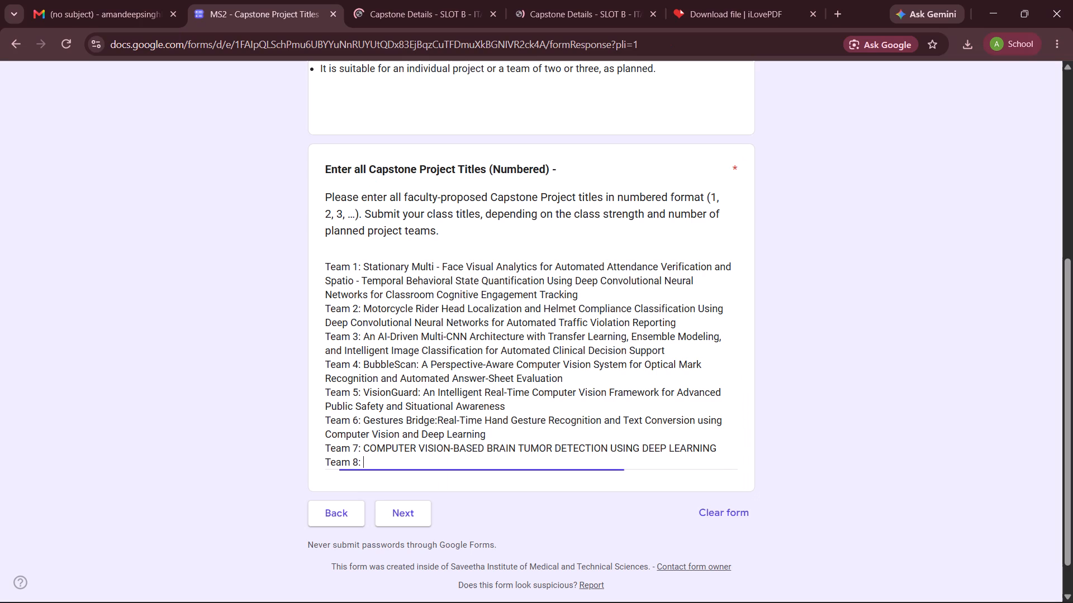
{"action": "key", "text": "ctrl+v"}
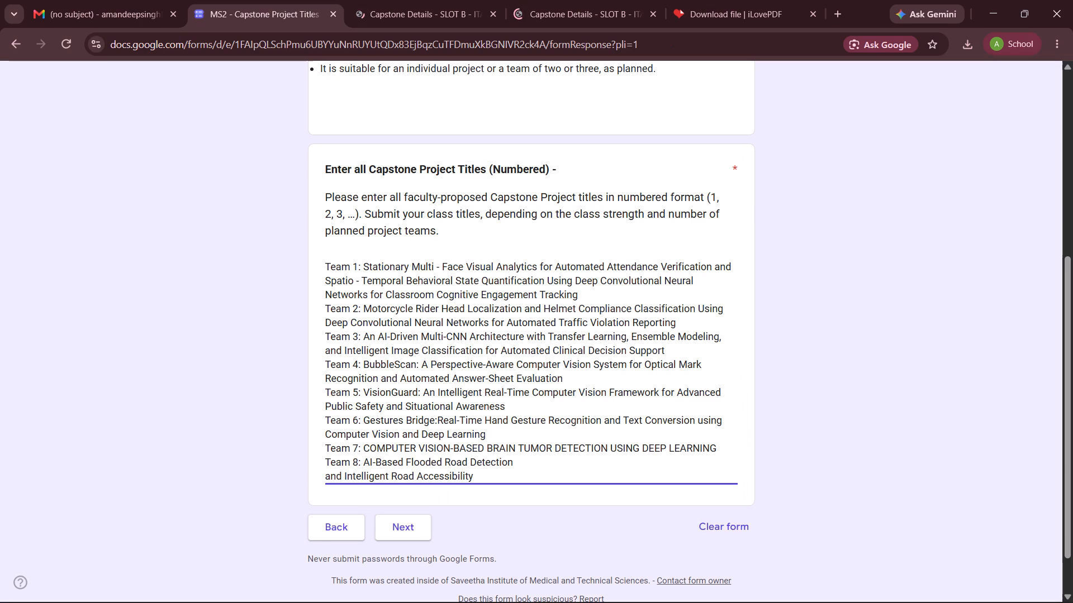
Join the two lines of the Team 8 title into one, with a space between "Detection" and "and Intelligent".
{"action": "left_click", "coordinate": [326, 477]}
{"action": "key", "text": "BackSpace"}
{"action": "key", "text": "space"}
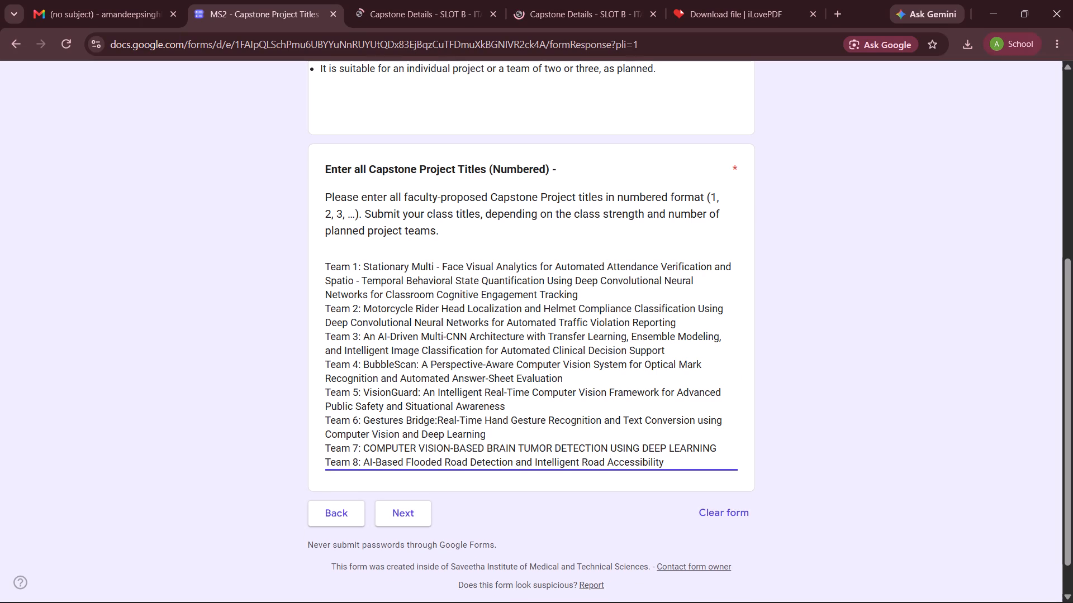
{"action": "left_click", "coordinate": [666, 457]}
Check the last team rows of the Capstone CV sheet against the end of the title list in the form answer.
{"action": "key", "text": "alt+Tab"}
{"action": "scroll", "coordinate": [552, 418], "scroll_direction": "left", "scroll_amount": 1}
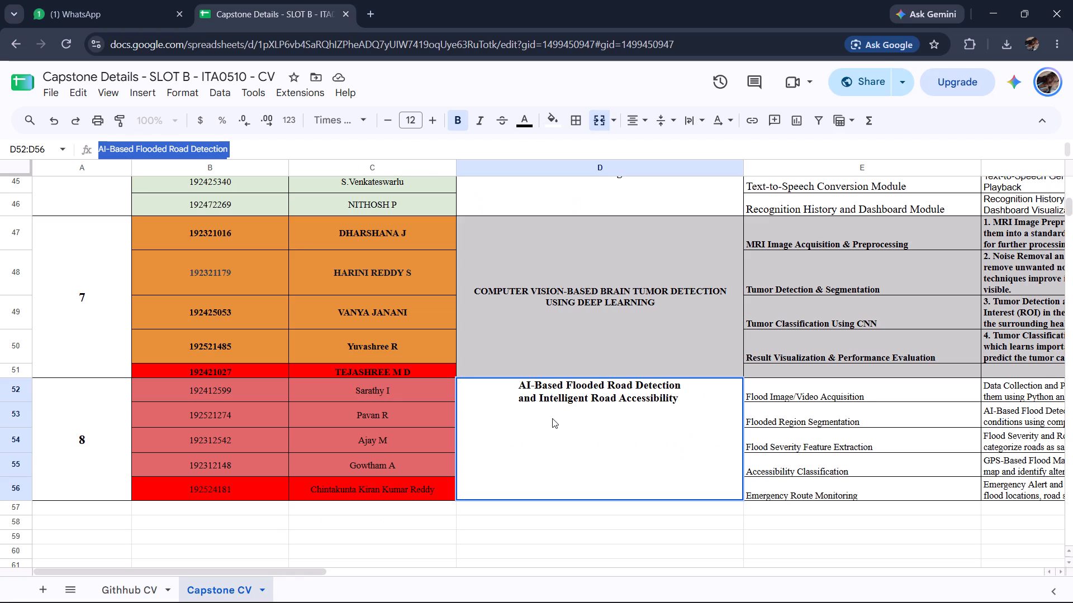
{"action": "scroll", "coordinate": [552, 418], "scroll_direction": "left", "scroll_amount": 1}
{"action": "scroll", "coordinate": [600, 319], "scroll_direction": "up", "scroll_amount": 2}
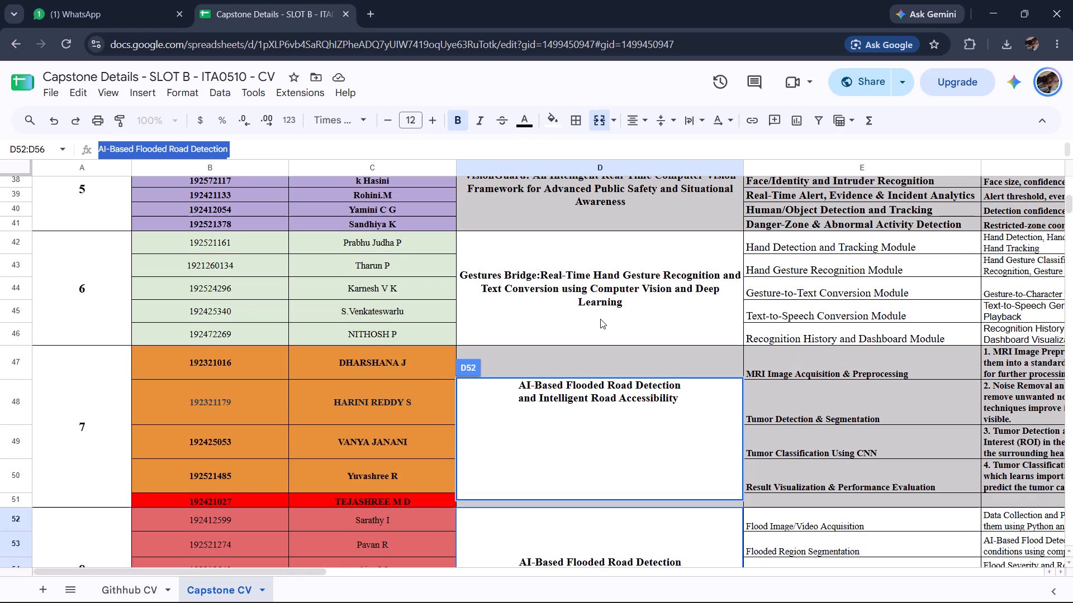
{"action": "scroll", "coordinate": [600, 319], "scroll_direction": "down", "scroll_amount": 1}
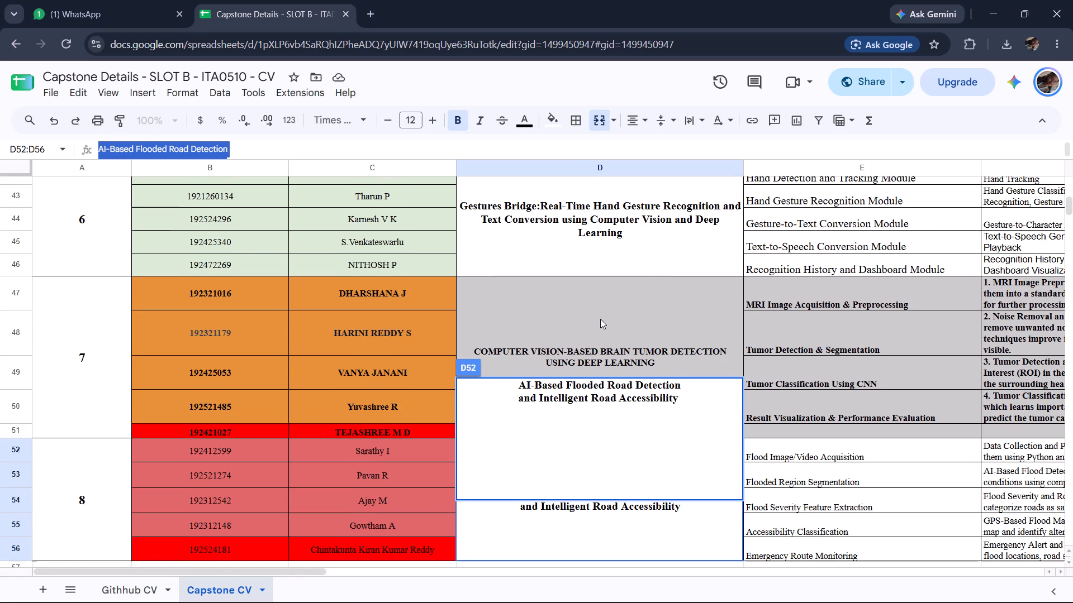
{"action": "left_click", "coordinate": [585, 539]}
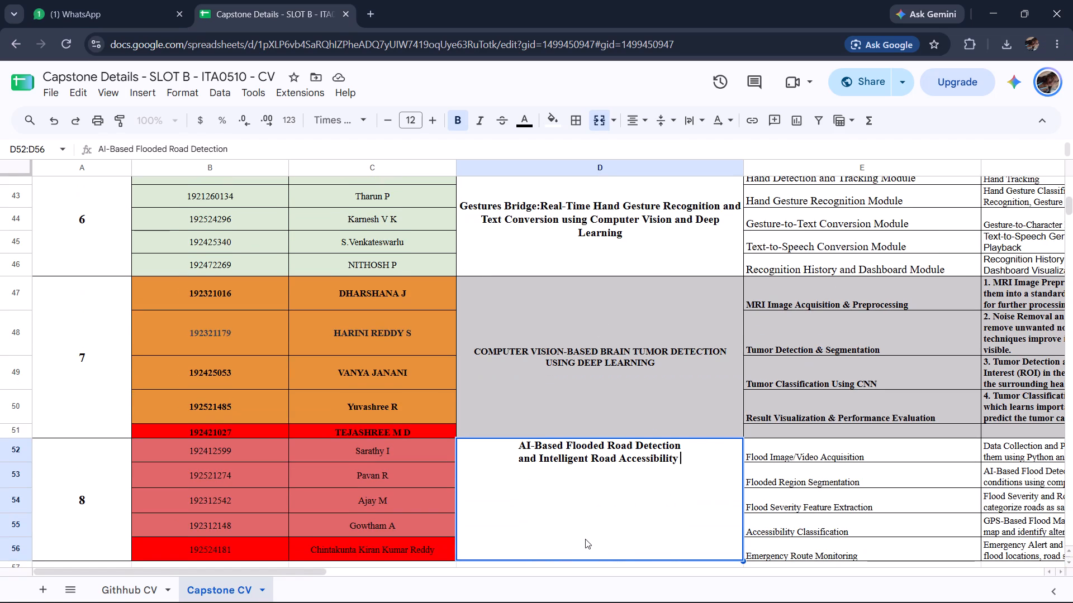
{"action": "key", "text": "alt+Tab"}
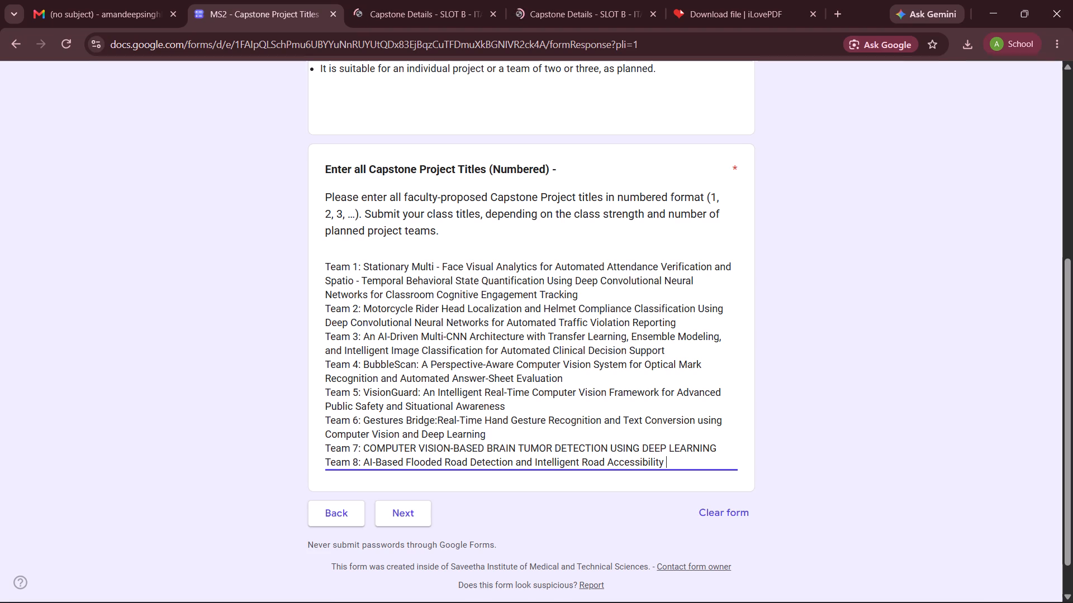
{"action": "scroll", "coordinate": [476, 465], "scroll_direction": "down", "scroll_amount": 1}
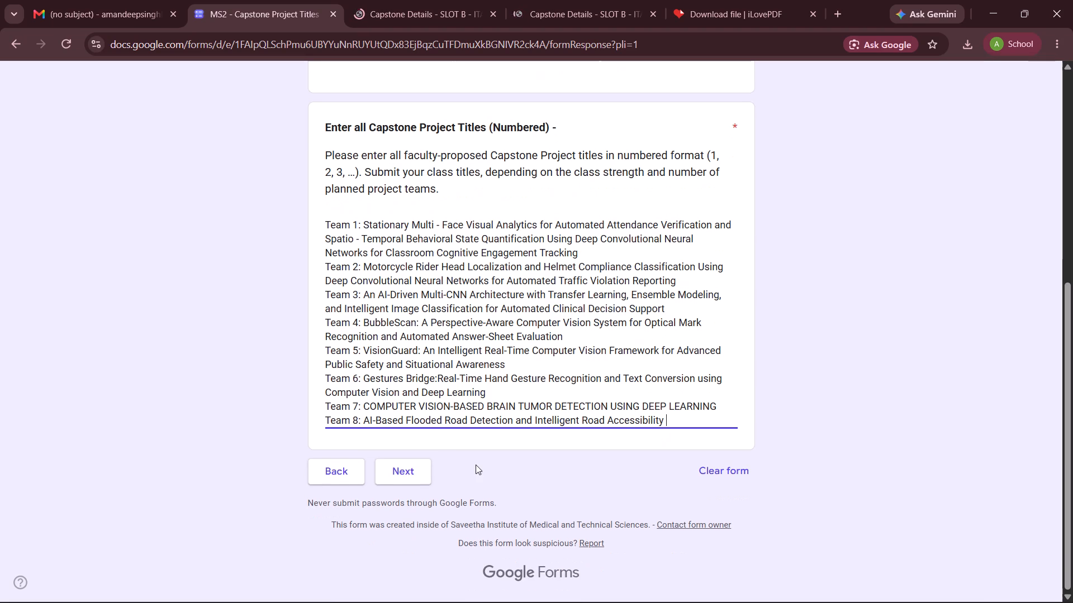
{"action": "left_click", "coordinate": [685, 416]}
{"action": "key", "text": "Down"}
{"action": "key", "text": "Down"}
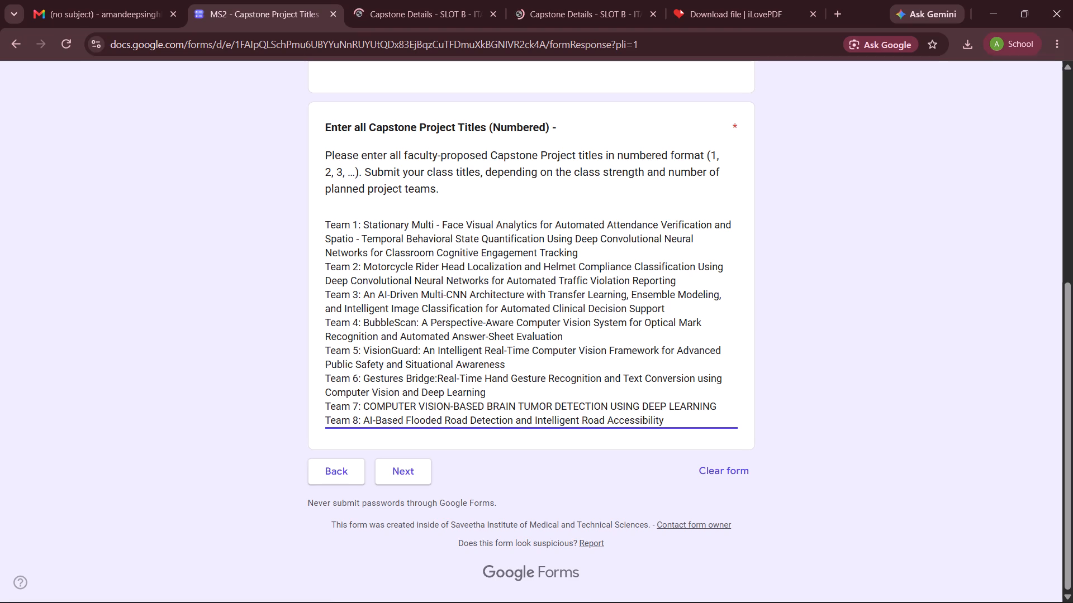
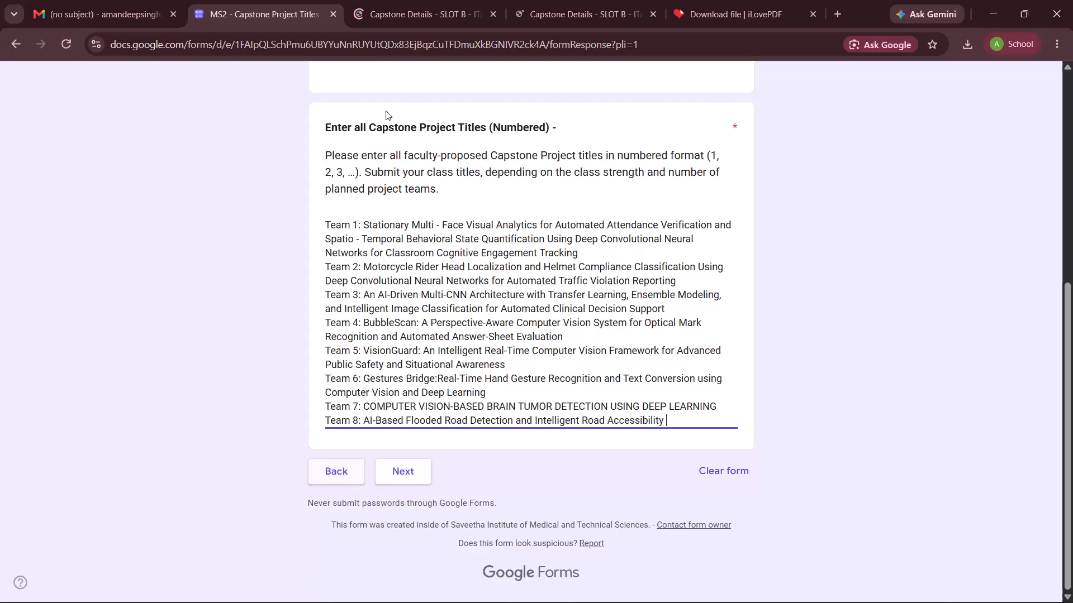
Switch to the Capstone Details spreadsheet window and reload the sheet to get its latest content.
{"action": "scroll", "coordinate": [506, 502], "scroll_direction": "down", "scroll_amount": 1}
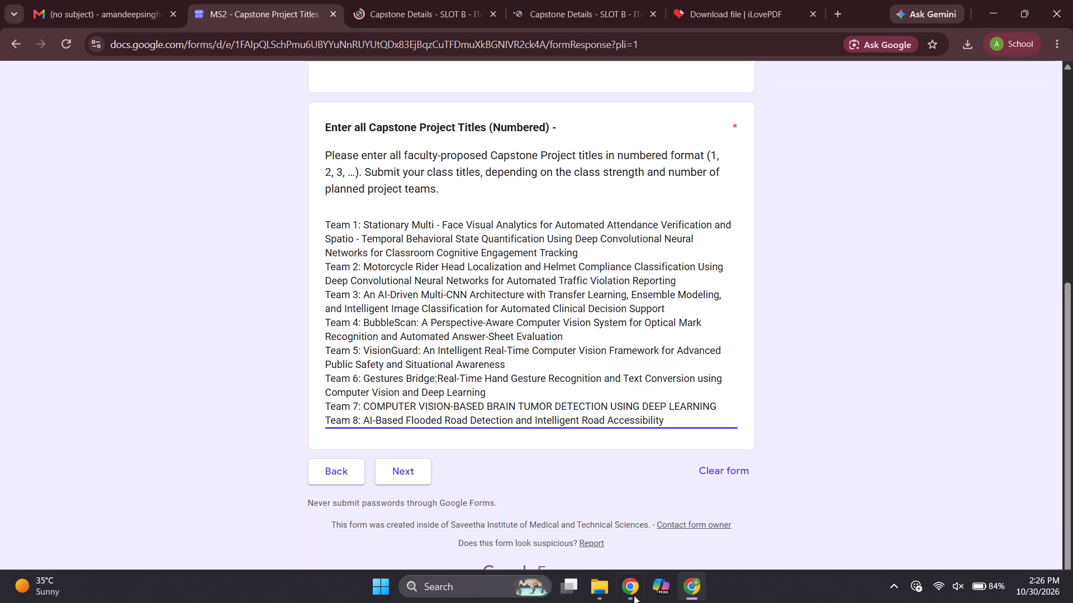
{"action": "left_click", "coordinate": [632, 591]}
{"action": "scroll", "coordinate": [564, 454], "scroll_direction": "down", "scroll_amount": 7}
{"action": "left_click", "coordinate": [63, 43]}
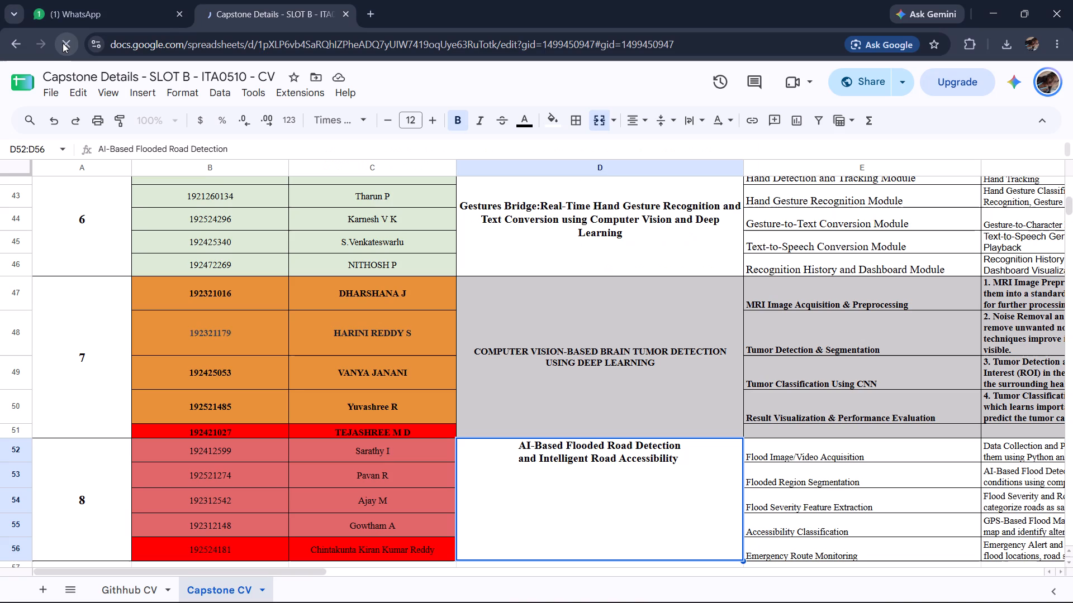
{"action": "left_click", "coordinate": [607, 139]}
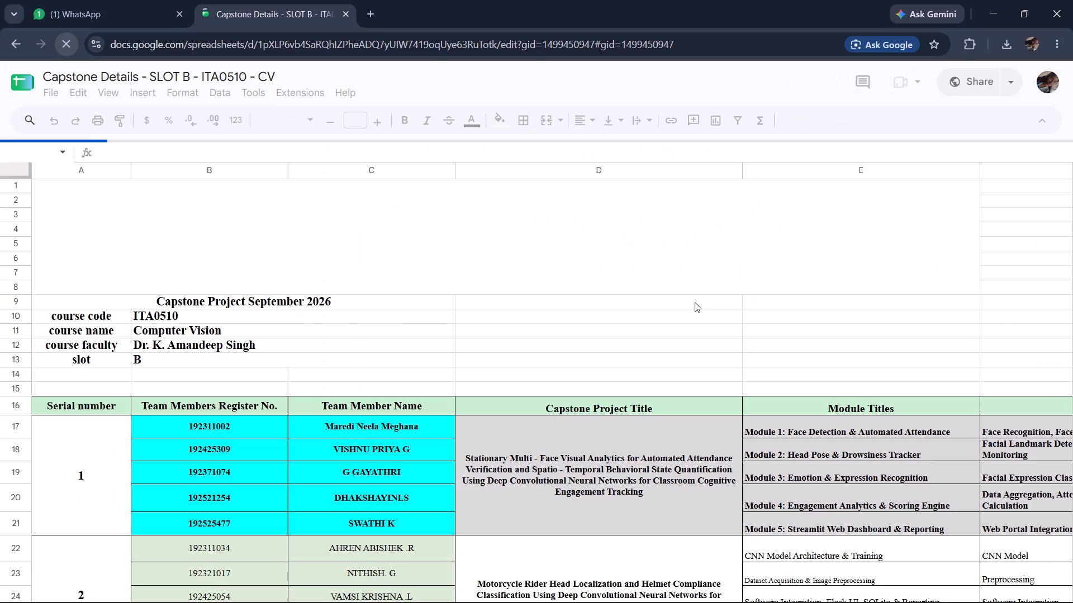
Copy the full Team 7 project title on brain tumor detection from the Capstone CV sheet.
{"action": "scroll", "coordinate": [666, 443], "scroll_direction": "down", "scroll_amount": 11}
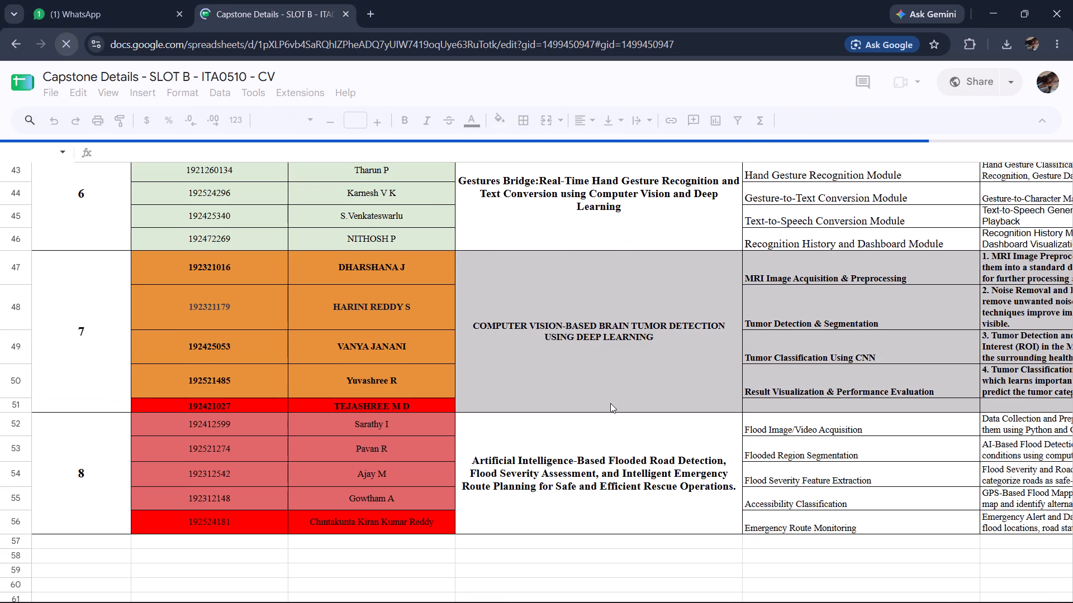
{"action": "left_click", "coordinate": [637, 358]}
{"action": "left_click", "coordinate": [647, 319]}
{"action": "left_click", "coordinate": [657, 338]}
{"action": "triple_click", "coordinate": [596, 322]}
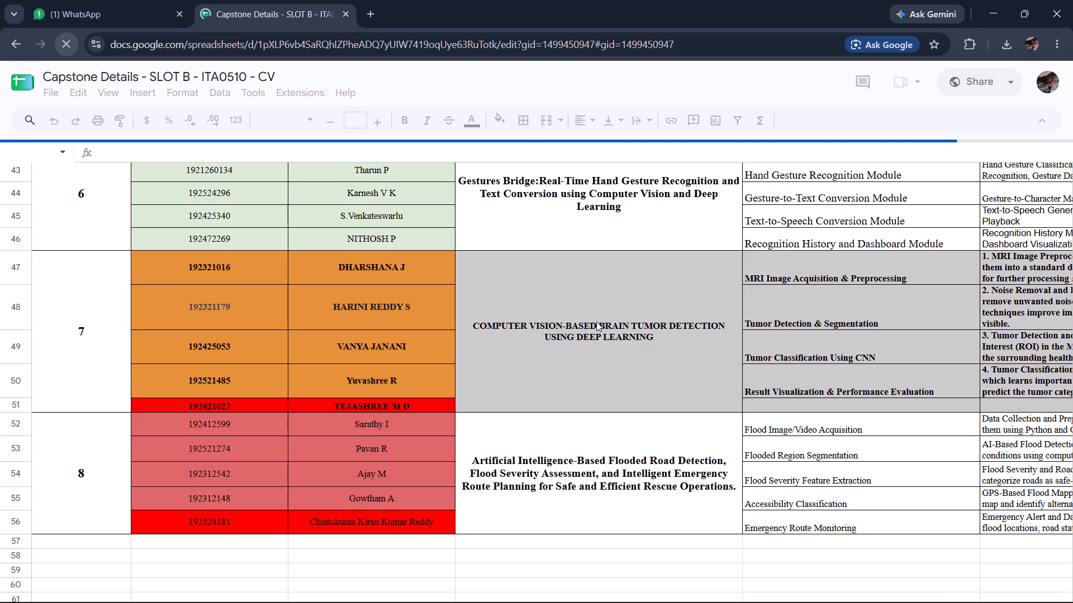
{"action": "triple_click", "coordinate": [596, 322]}
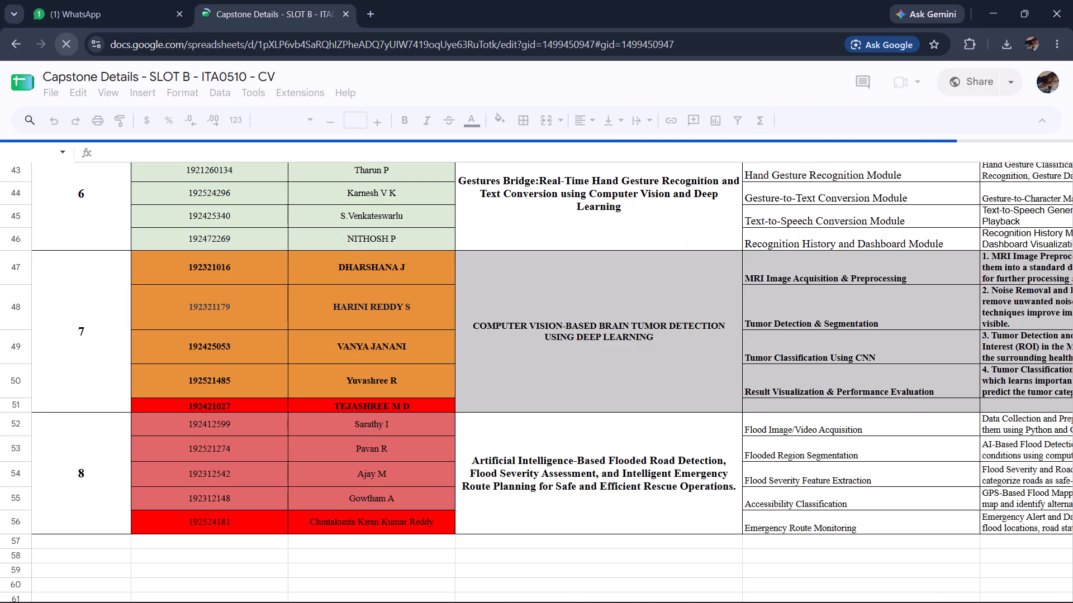
{"action": "left_click", "coordinate": [596, 322]}
{"action": "scroll", "coordinate": [609, 394], "scroll_direction": "down", "scroll_amount": 3}
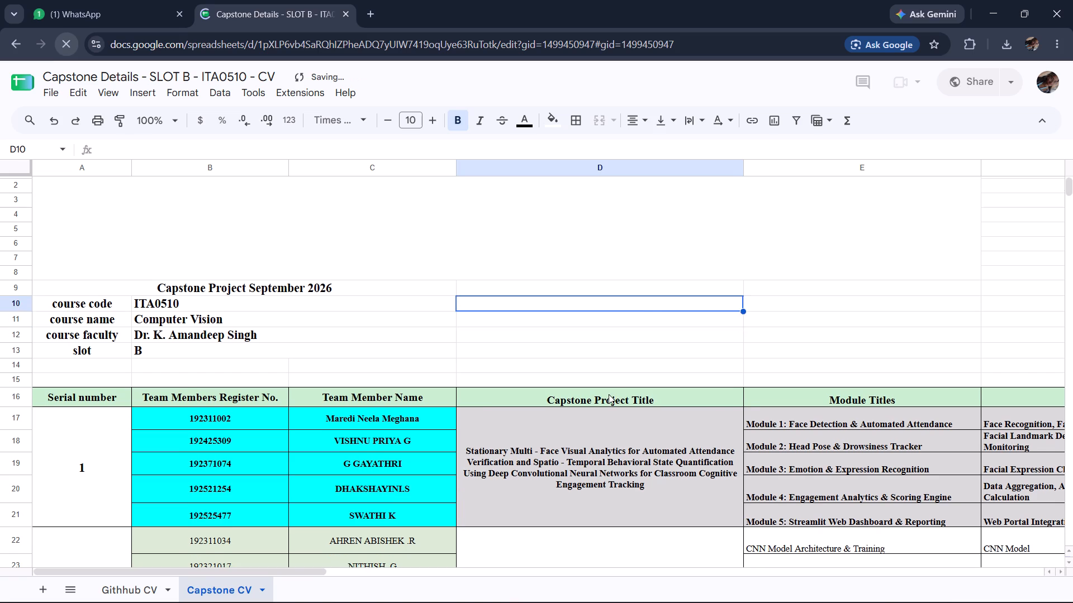
{"action": "scroll", "coordinate": [609, 394], "scroll_direction": "down", "scroll_amount": 4}
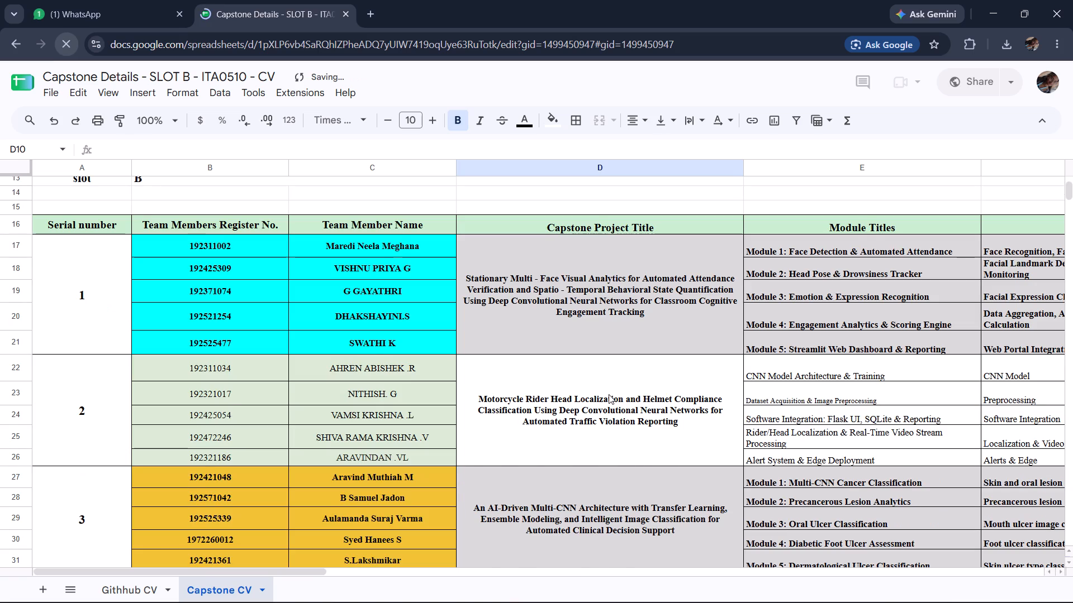
{"action": "scroll", "coordinate": [599, 438], "scroll_direction": "down", "scroll_amount": 2}
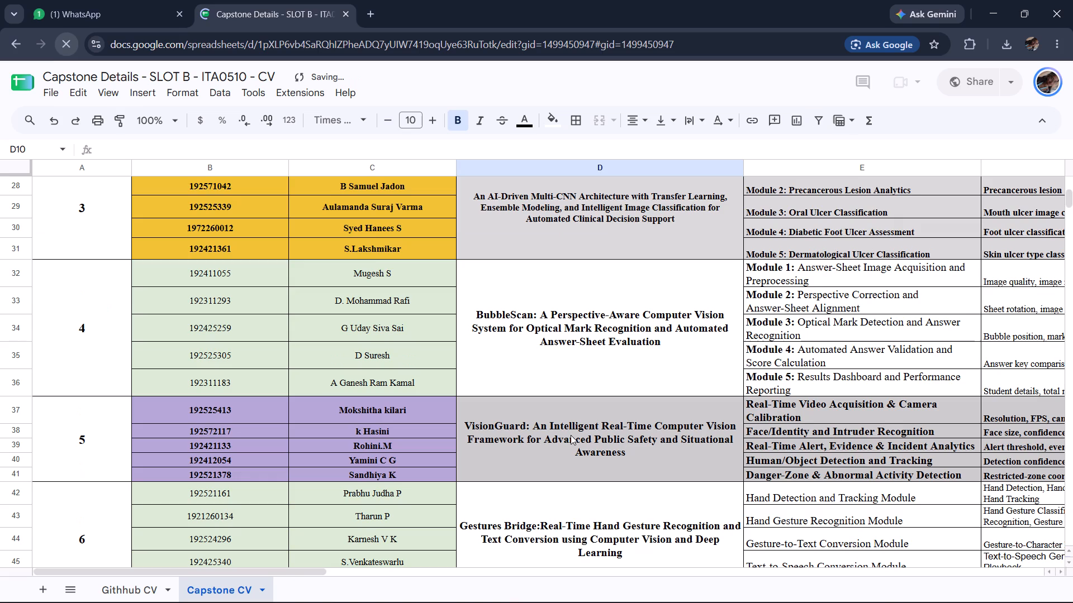
{"action": "scroll", "coordinate": [571, 435], "scroll_direction": "down", "scroll_amount": 4}
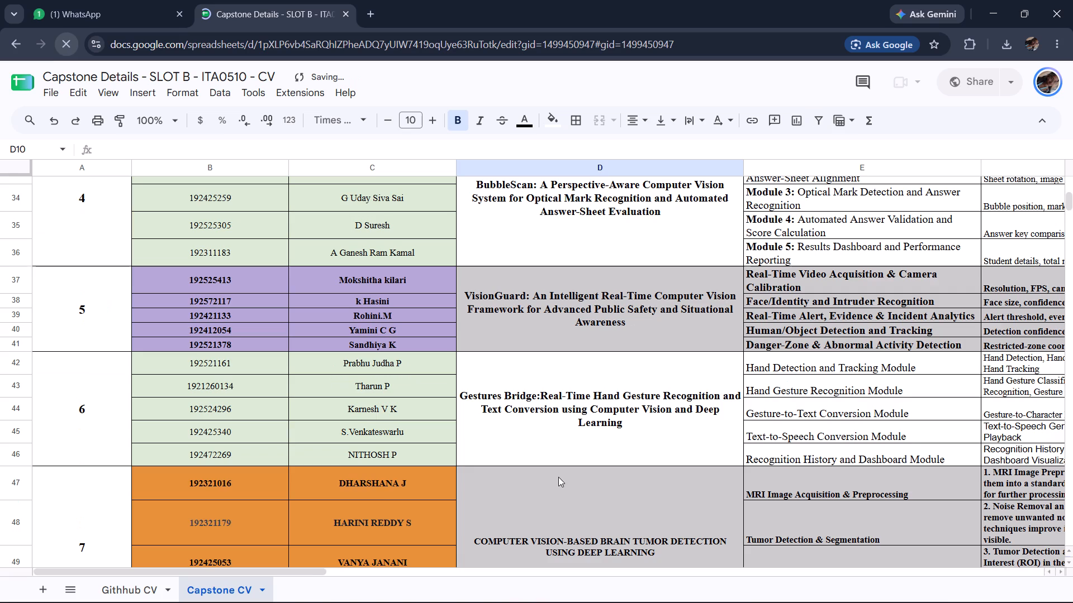
{"action": "left_click_drag", "start_coordinate": [558, 477], "coordinate": [573, 489]}
{"action": "scroll", "coordinate": [573, 489], "scroll_direction": "down", "scroll_amount": 3}
{"action": "scroll", "coordinate": [577, 298], "scroll_direction": "up", "scroll_amount": 1}
{"action": "left_click", "coordinate": [559, 236]}
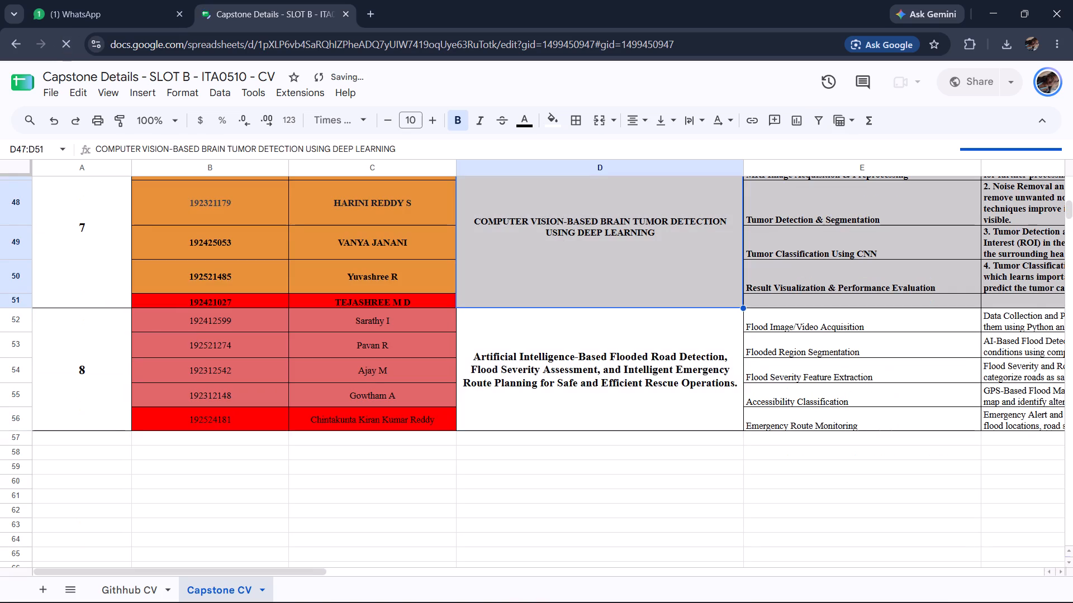
{"action": "left_click", "coordinate": [426, 148]}
{"action": "key", "text": "ctrl+a"}
{"action": "key", "text": "ctrl+c"}
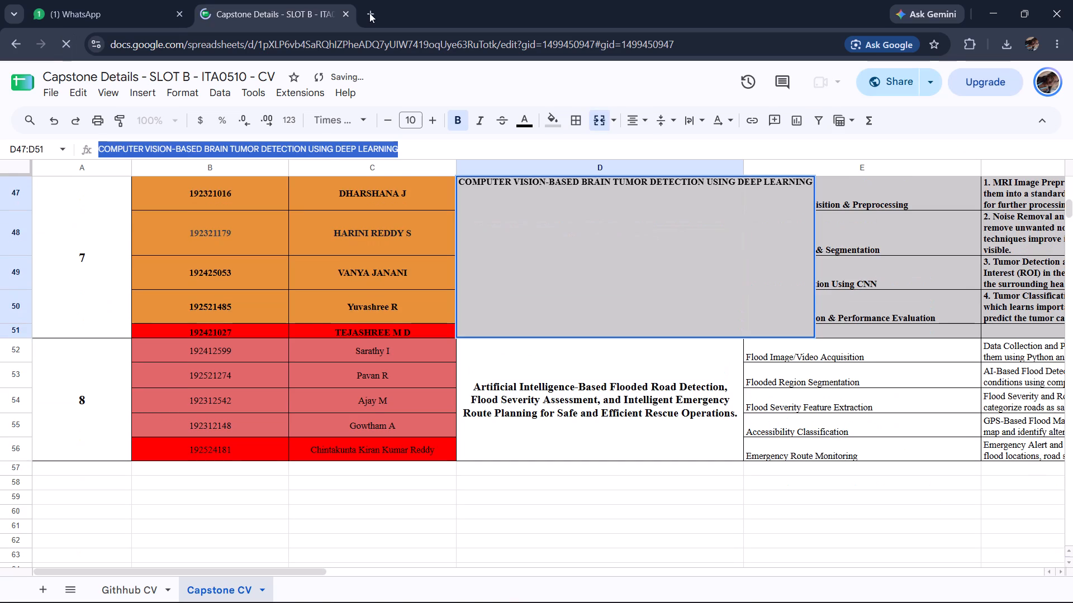
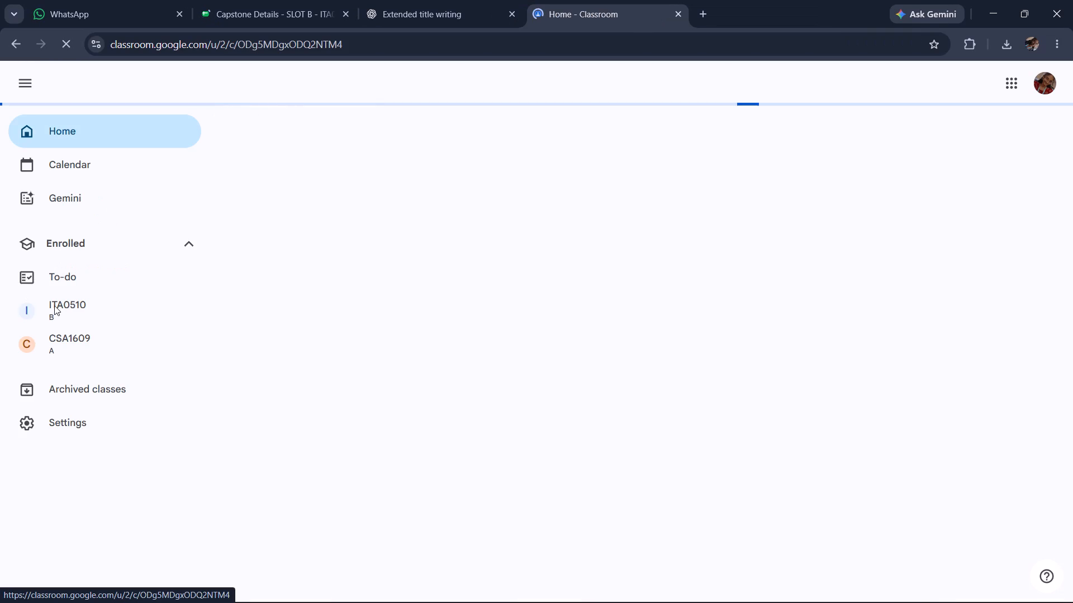
Copy the ITA0510 class page address from Google Classroom and paste it as the form's Google Classroom link answer.
{"action": "left_click", "coordinate": [362, 46]}
{"action": "key", "text": "ctrl+c"}
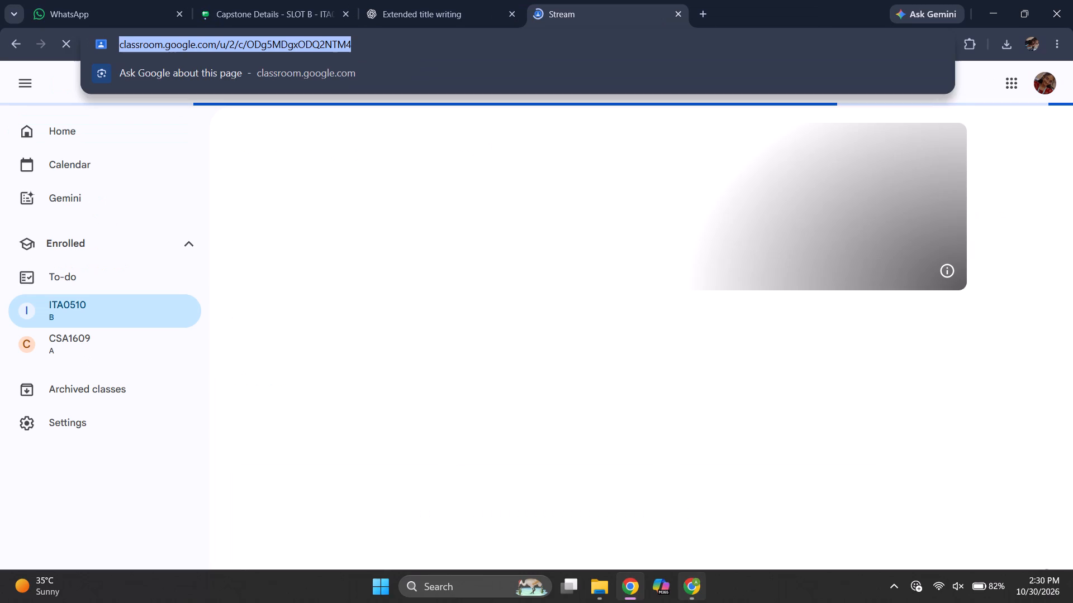
{"action": "left_click", "coordinate": [689, 586]}
{"action": "left_click", "coordinate": [344, 398]}
{"action": "key", "text": "ctrl+v"}
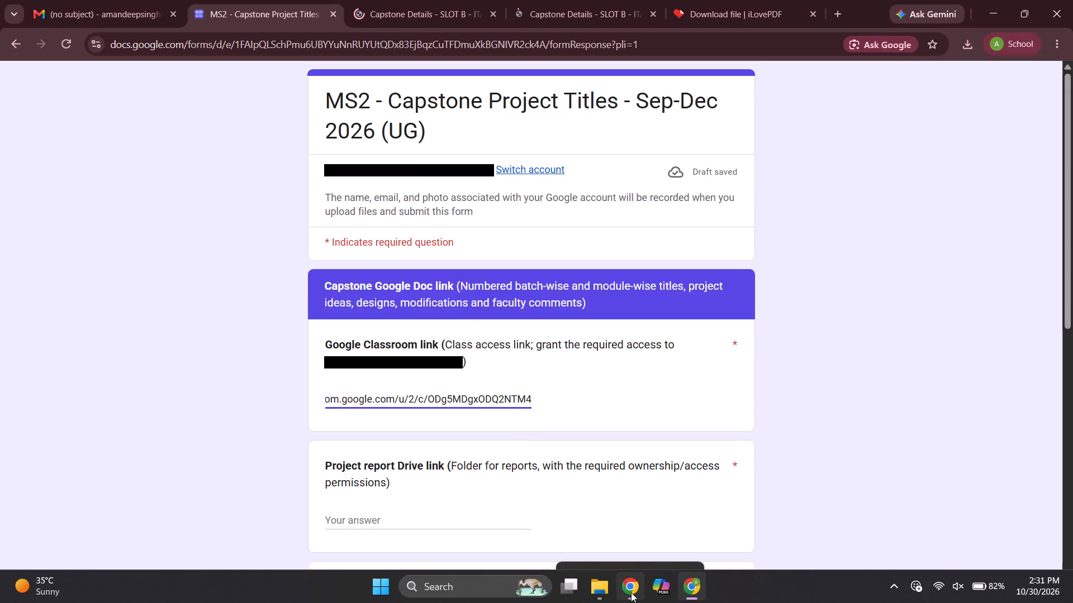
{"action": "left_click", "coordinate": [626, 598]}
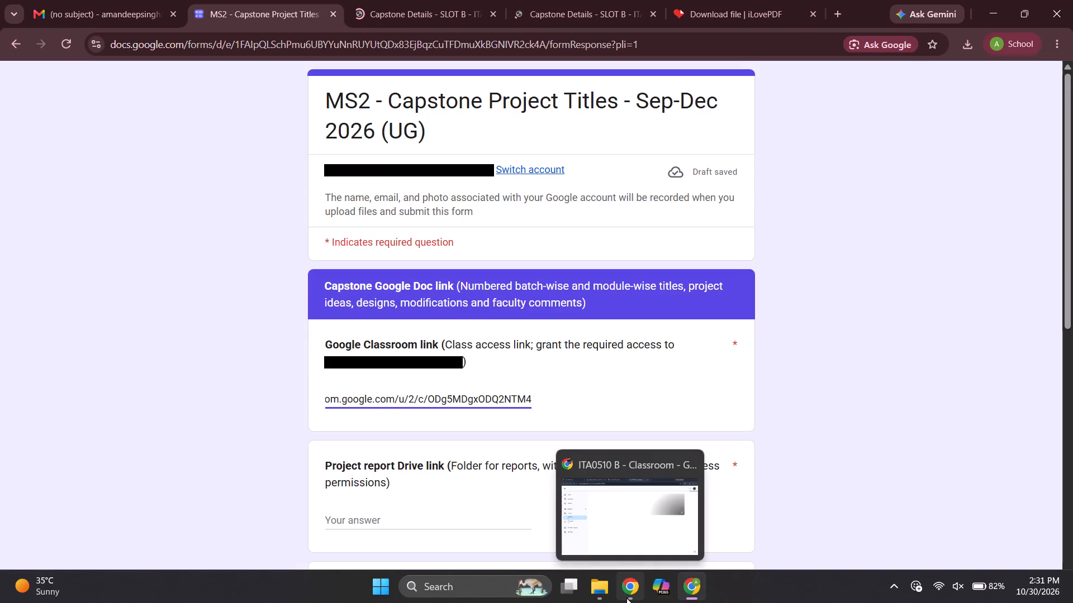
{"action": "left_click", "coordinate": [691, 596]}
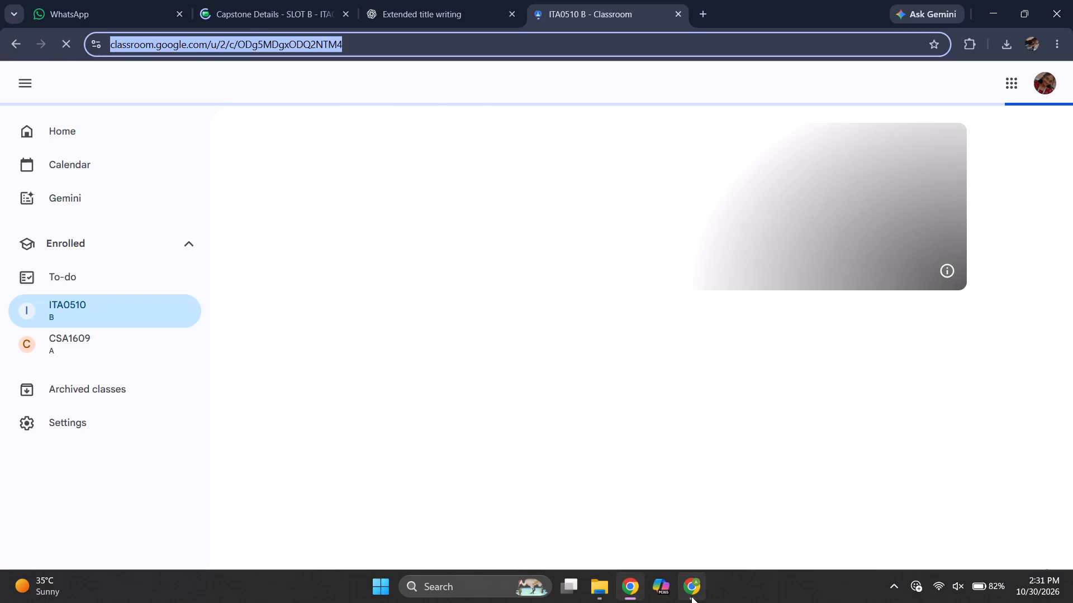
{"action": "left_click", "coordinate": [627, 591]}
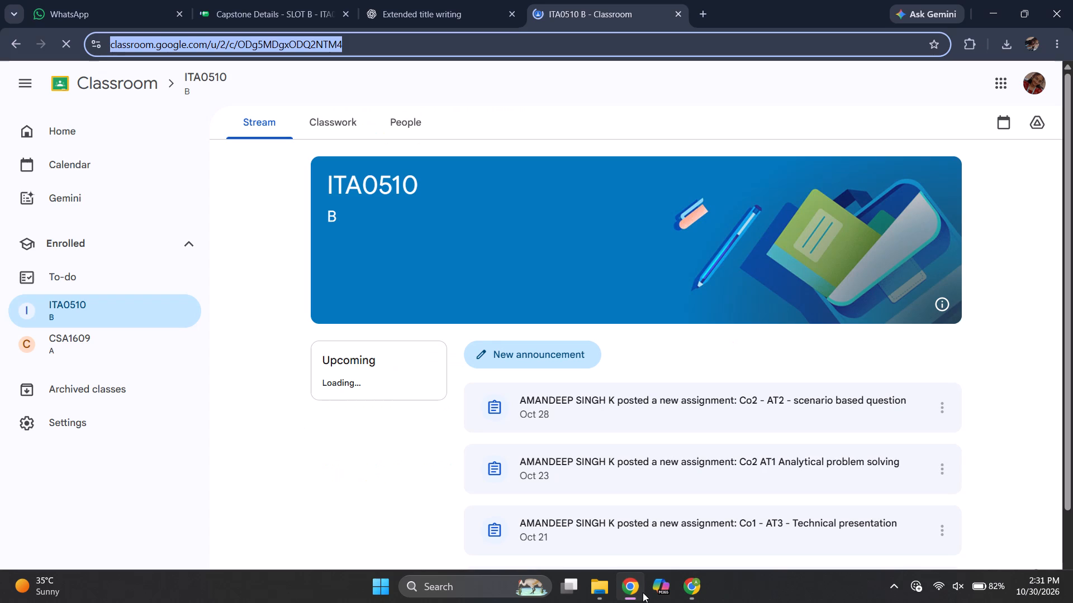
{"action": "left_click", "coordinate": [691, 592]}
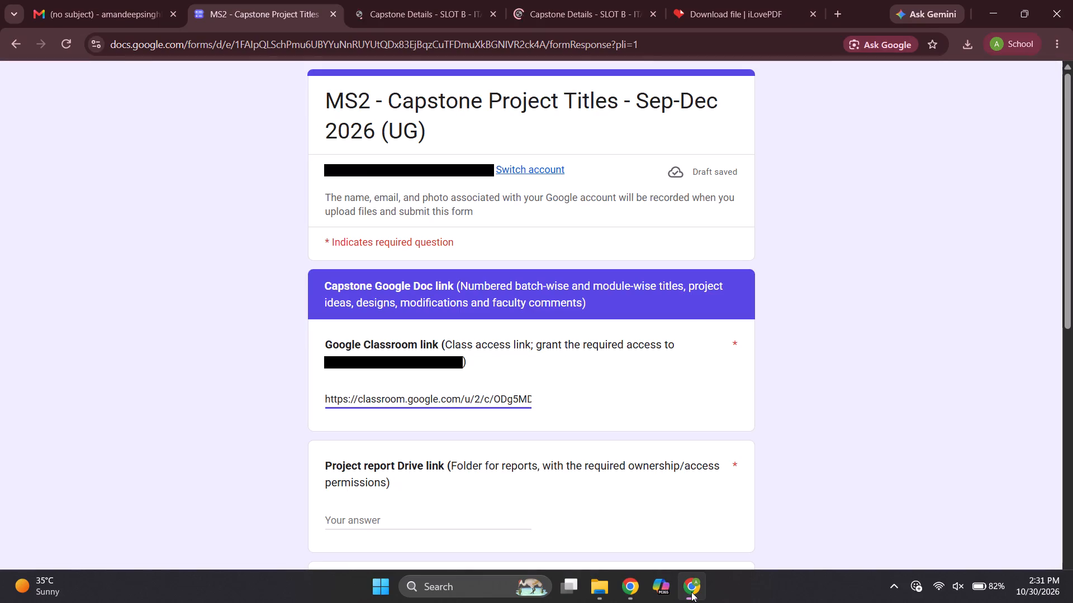
Search Google for "GOOGLE DRIVE LINK" in a new tab, declining the Memory Saver offer, and open the Google Drive result.
{"action": "left_click", "coordinate": [845, 12]}
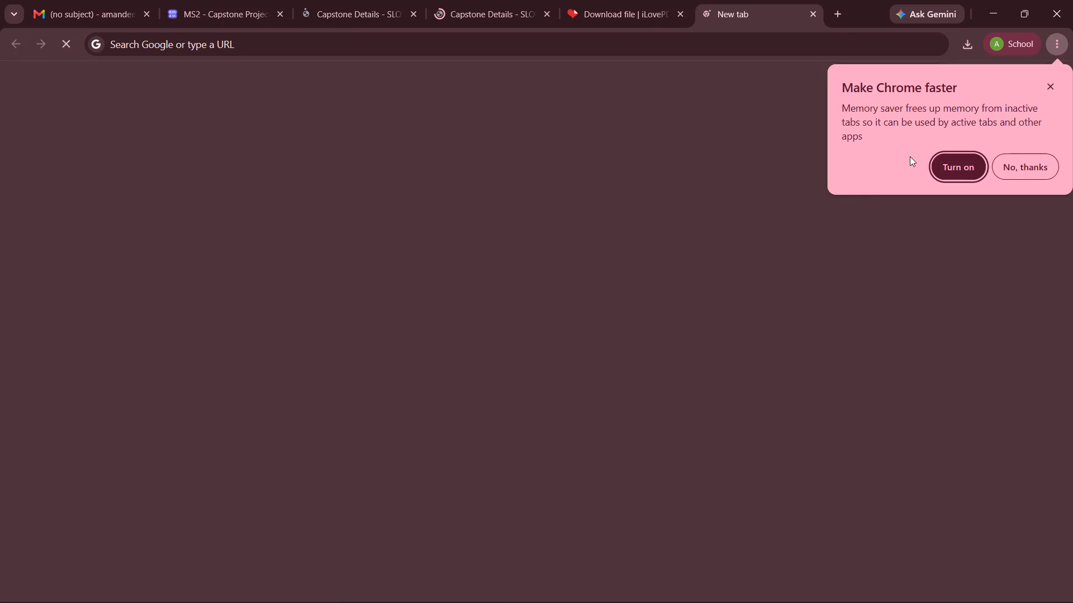
{"action": "left_click", "coordinate": [1045, 166]}
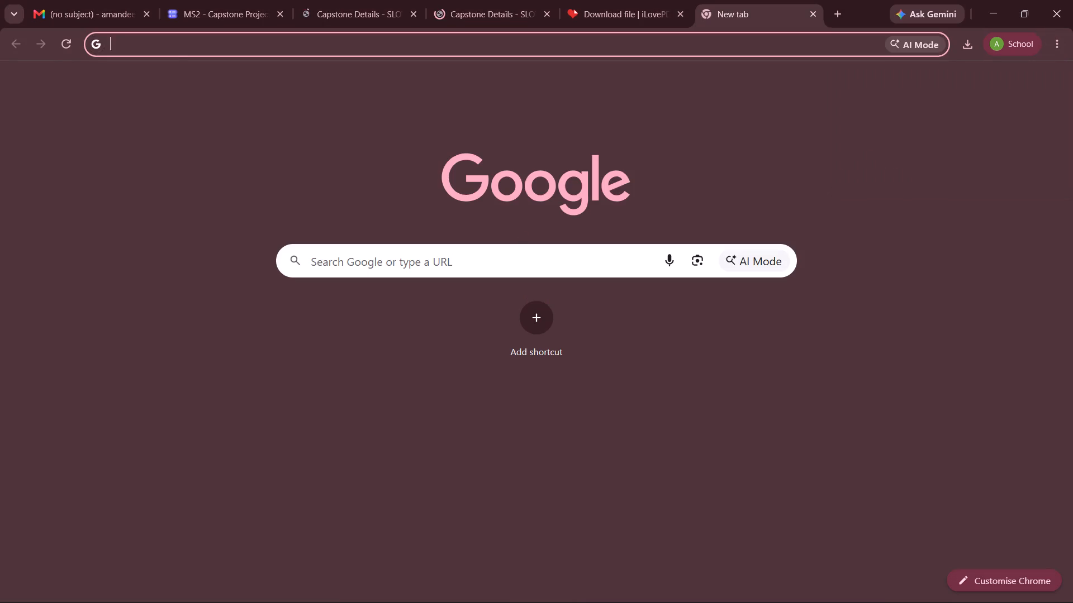
{"action": "left_click", "coordinate": [407, 270]}
{"action": "type", "text": "GOOGLE DRIVE"}
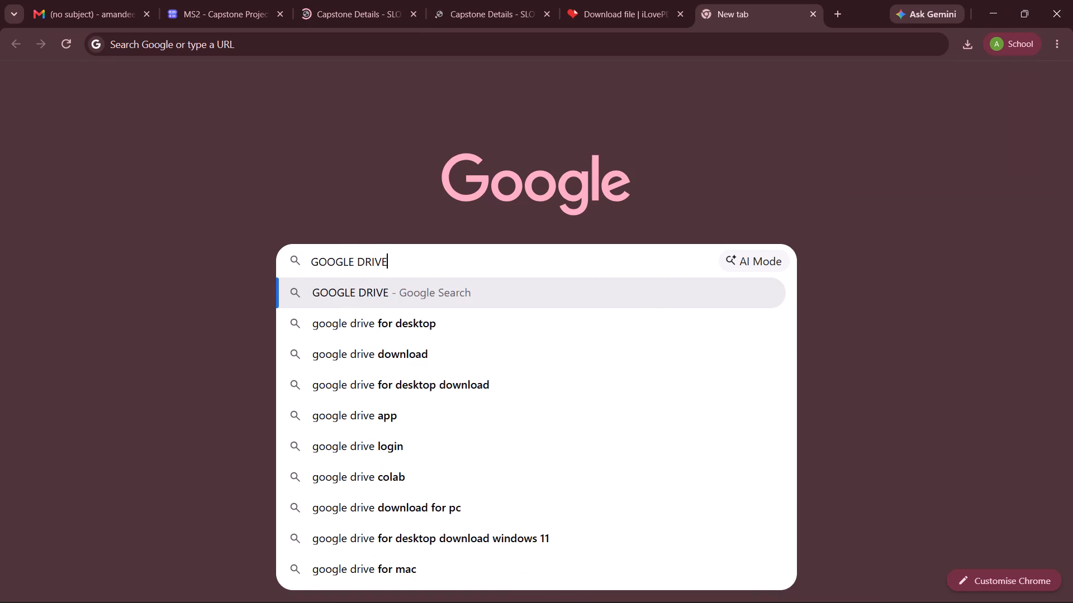
{"action": "key", "text": "space"}
{"action": "type", "text": "LINK"}
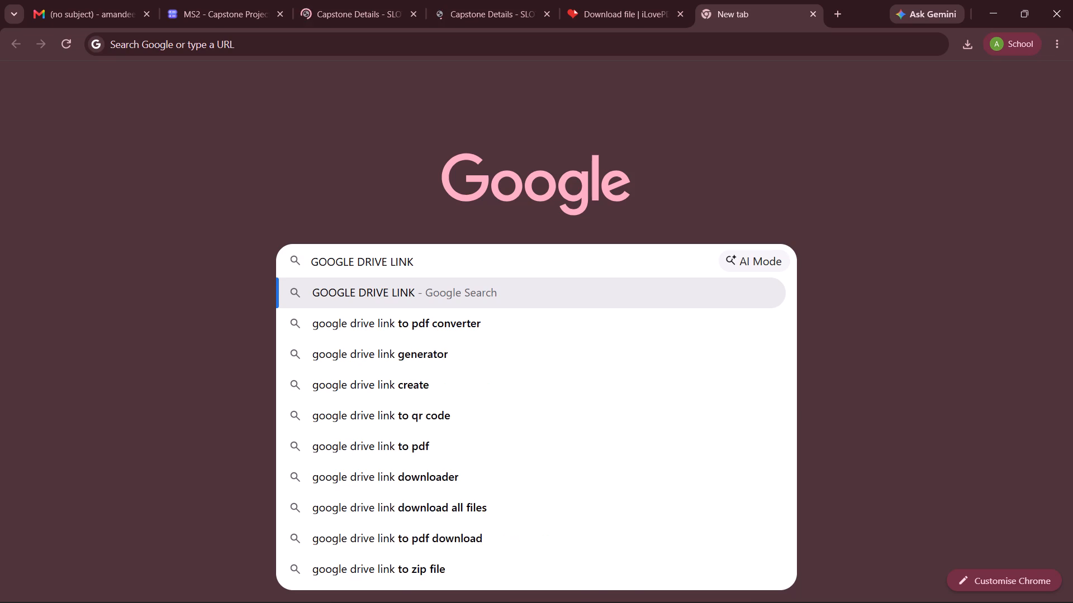
{"action": "key", "text": "Return"}
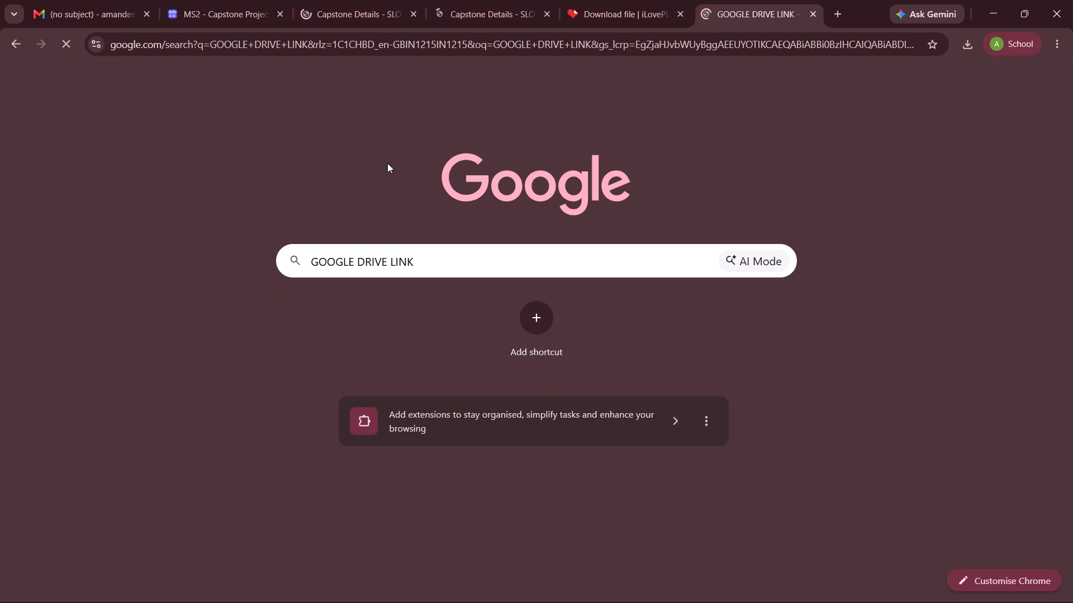
{"action": "left_click", "coordinate": [243, 215]}
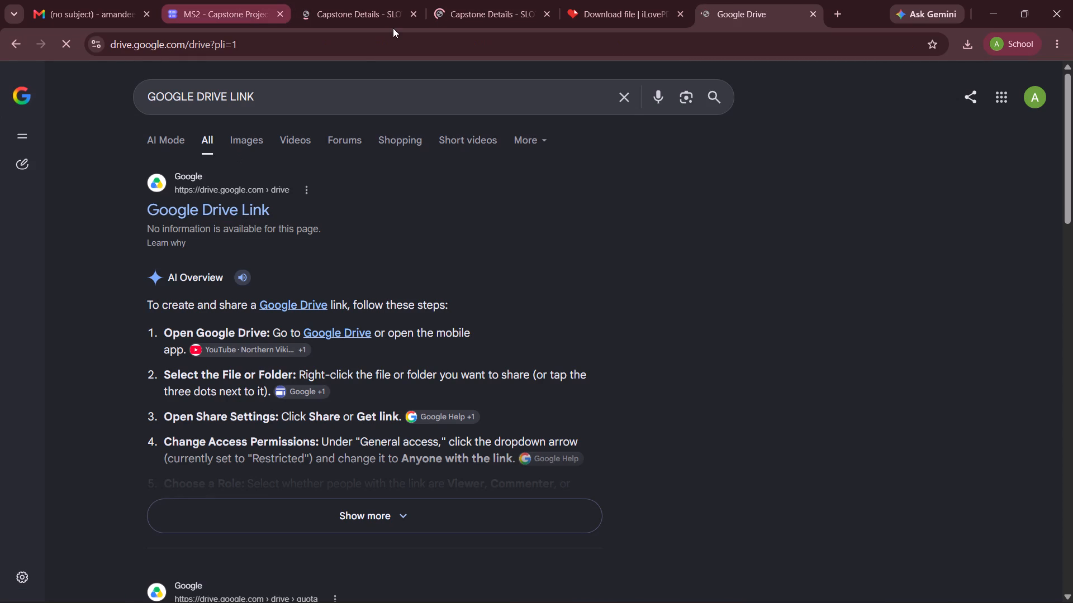
Return to the capstone form and check its Project report and Presentation video Drive link questions.
{"action": "left_click", "coordinate": [359, 9]}
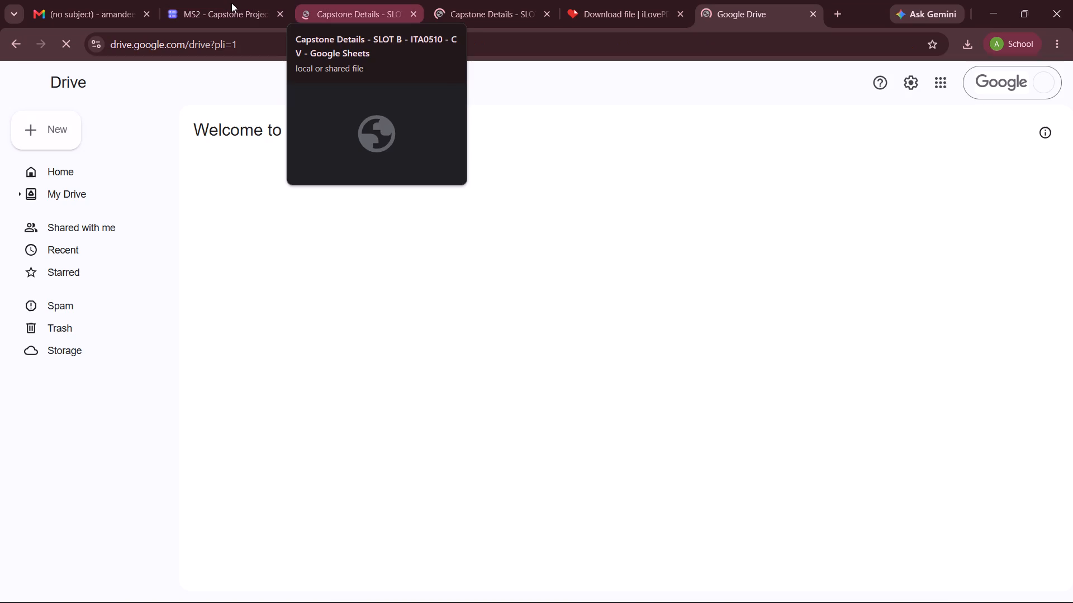
{"action": "left_click", "coordinate": [231, 3]}
{"action": "left_click", "coordinate": [220, 12]}
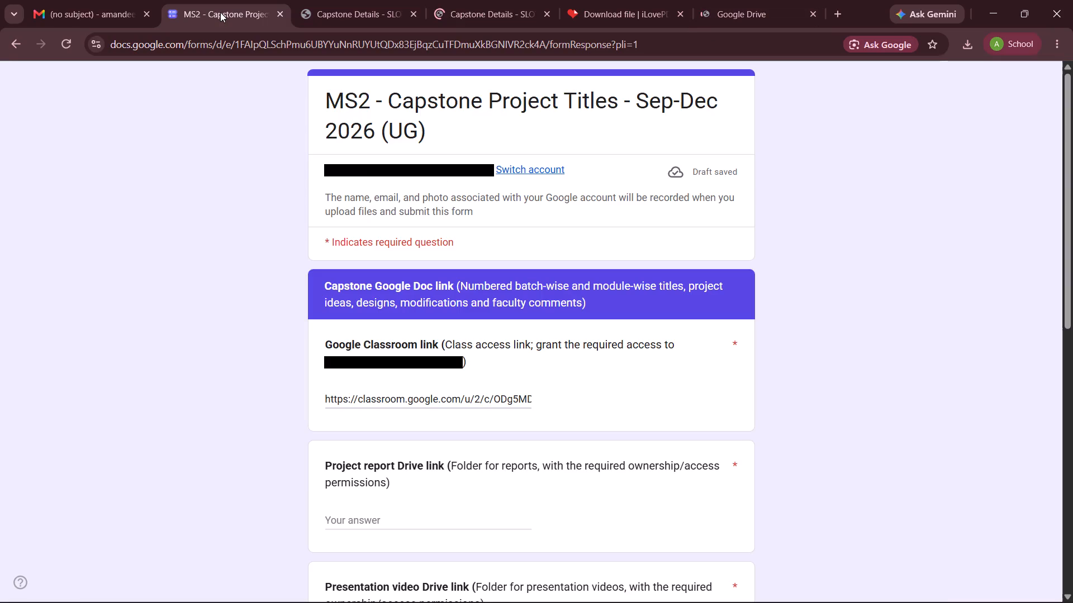
{"action": "scroll", "coordinate": [369, 191], "scroll_direction": "down", "scroll_amount": 2}
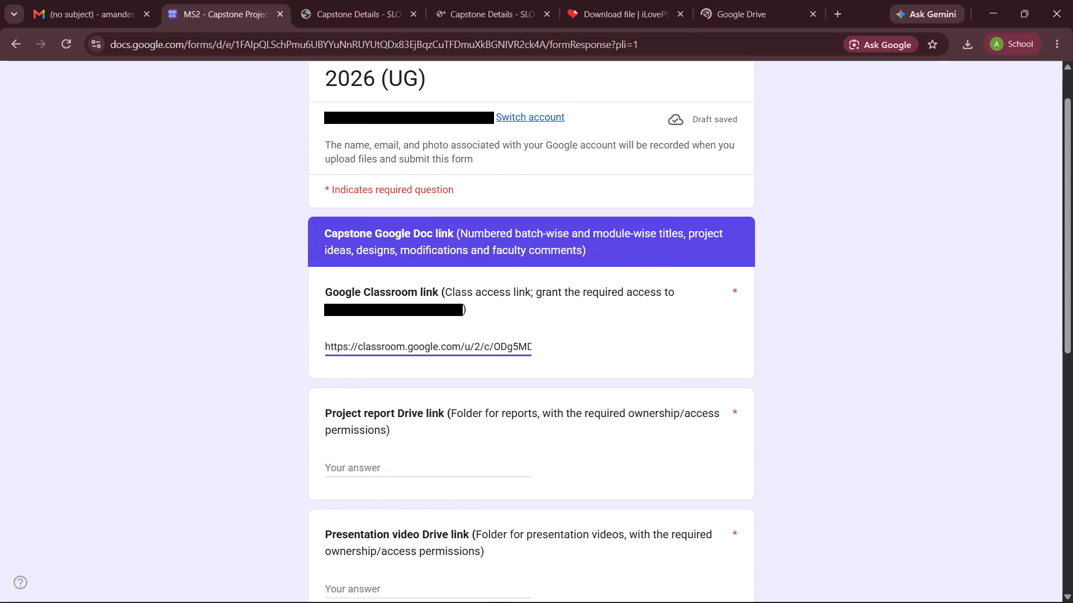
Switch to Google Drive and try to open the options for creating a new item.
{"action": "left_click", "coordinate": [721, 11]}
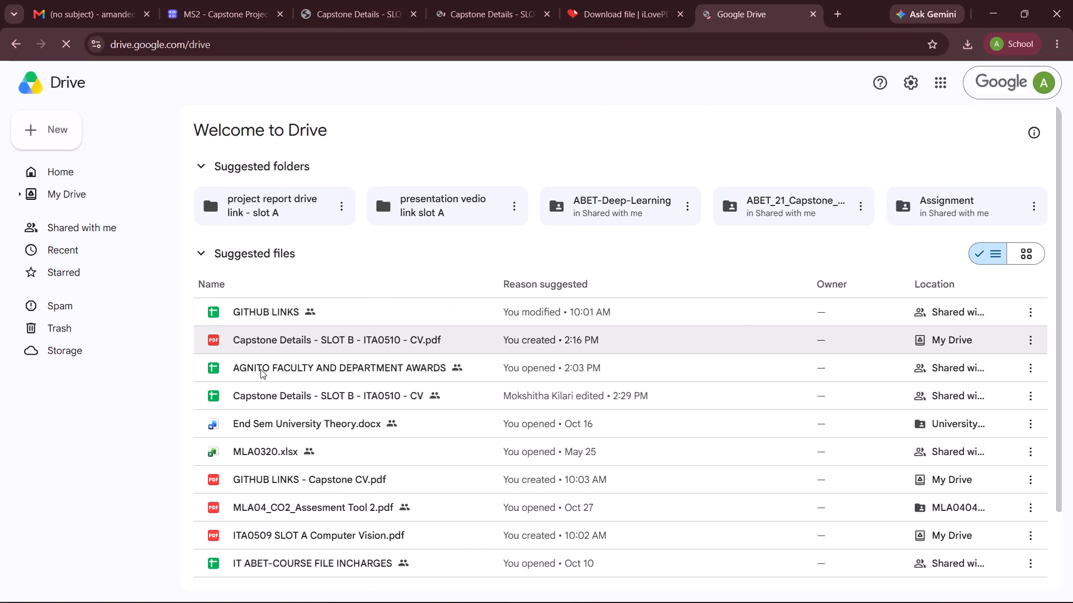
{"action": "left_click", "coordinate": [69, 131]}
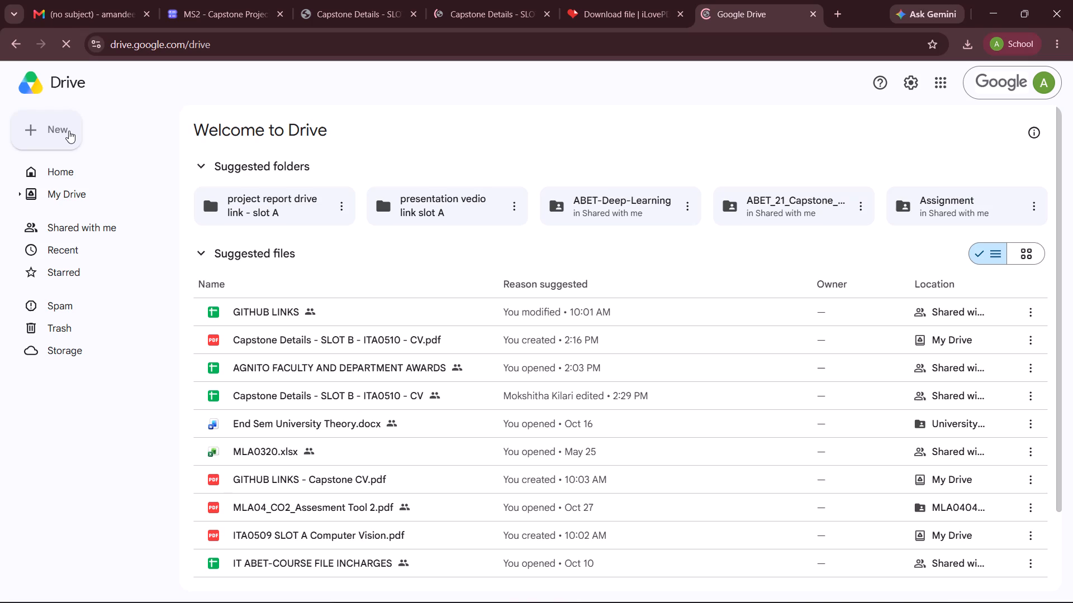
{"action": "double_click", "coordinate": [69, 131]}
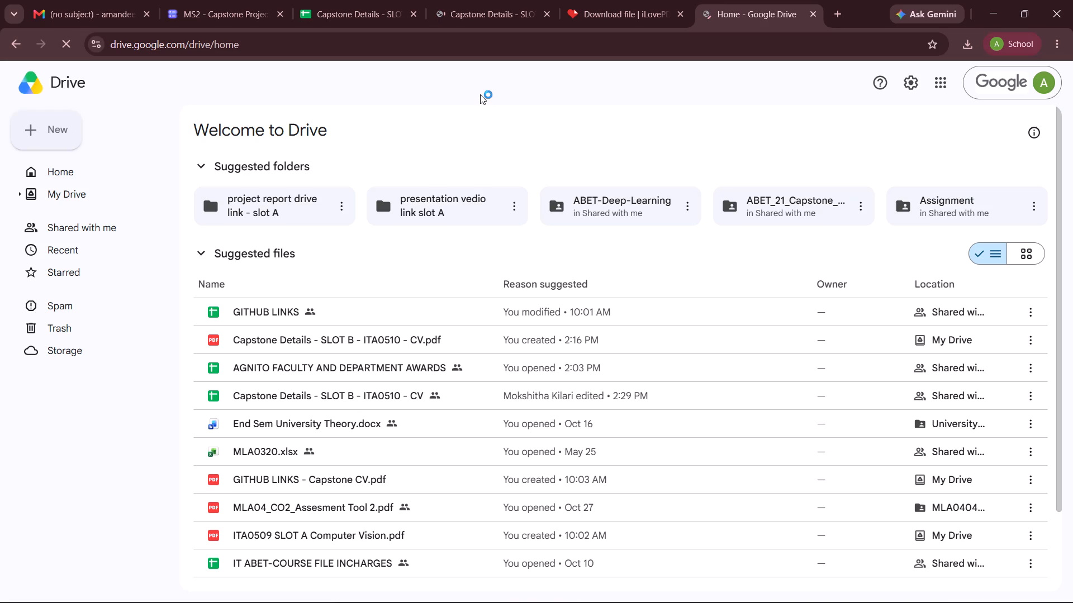
Close the iLovePDF download page and both locally saved Capstone Details sheet pages.
{"action": "left_click", "coordinate": [651, 15]}
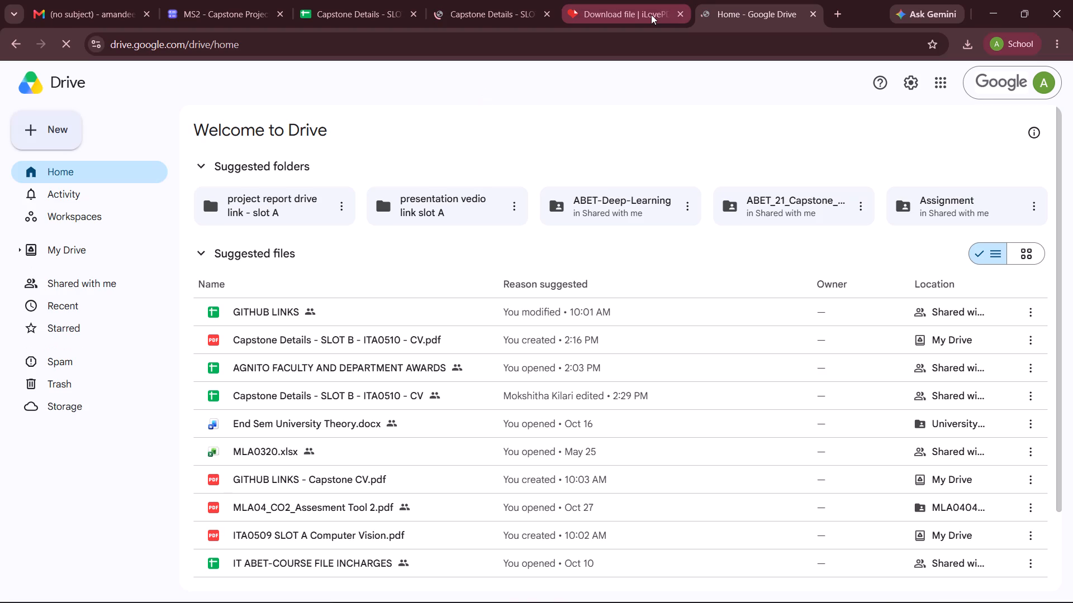
{"action": "left_click", "coordinate": [680, 12]}
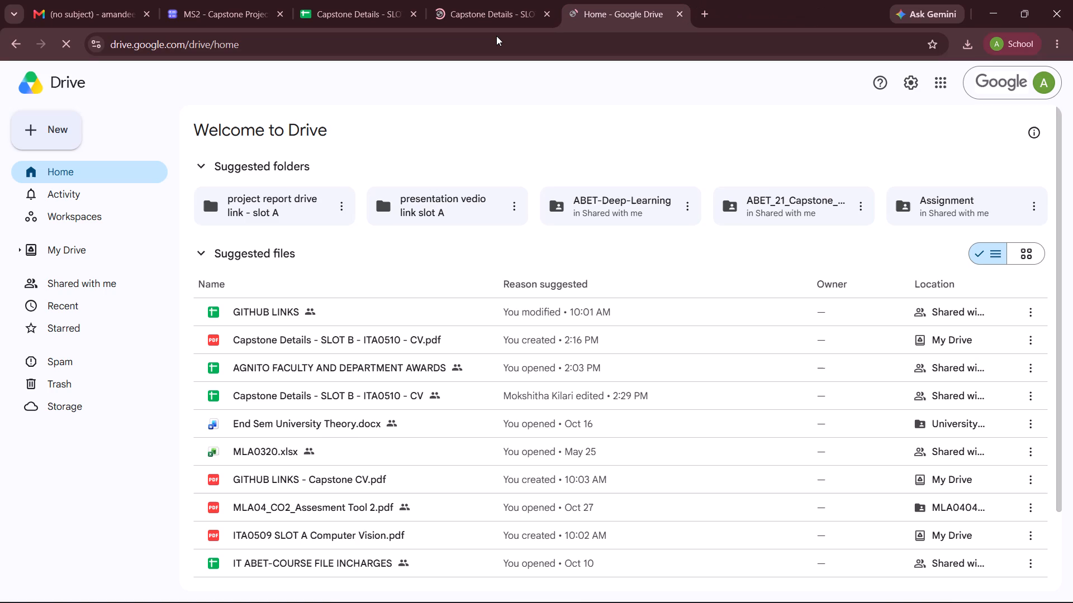
{"action": "left_click", "coordinate": [213, 12]}
{"action": "left_click", "coordinate": [353, 9]}
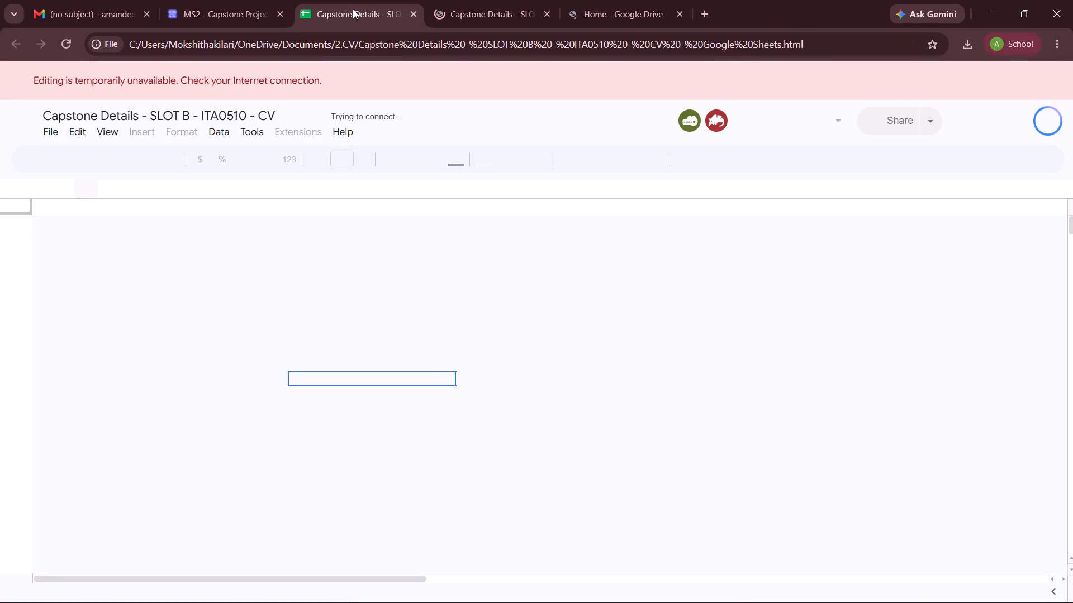
{"action": "left_click", "coordinate": [411, 14]}
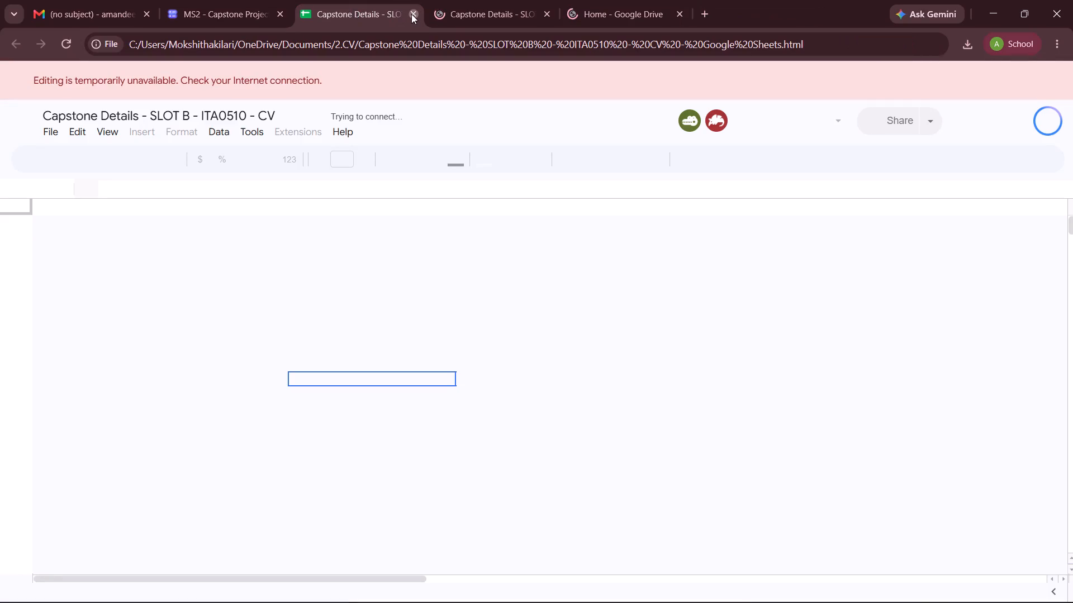
{"action": "left_click", "coordinate": [359, 11]}
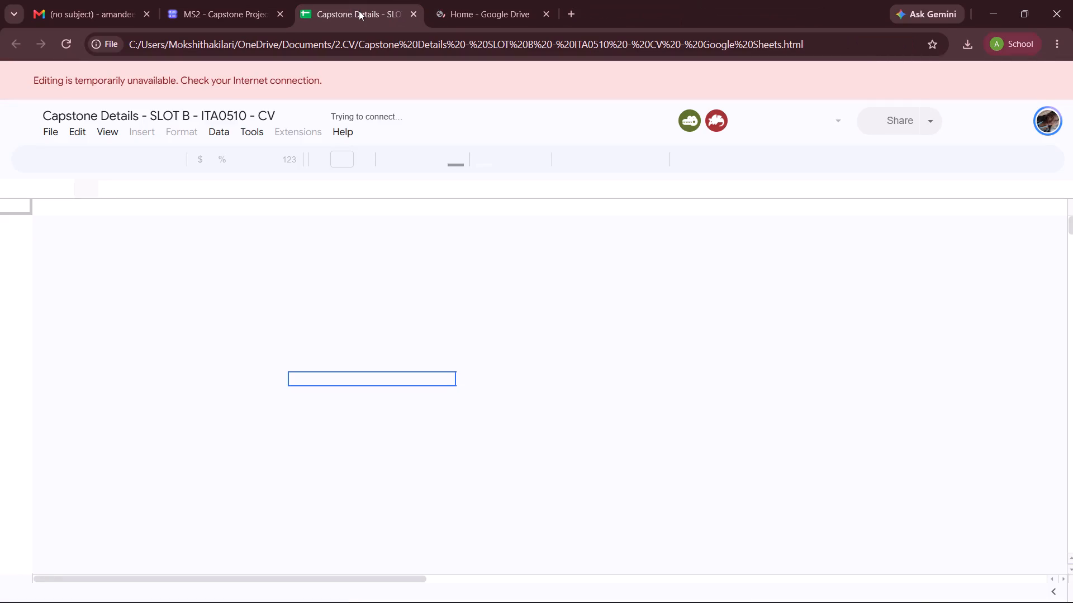
{"action": "left_click", "coordinate": [411, 13]}
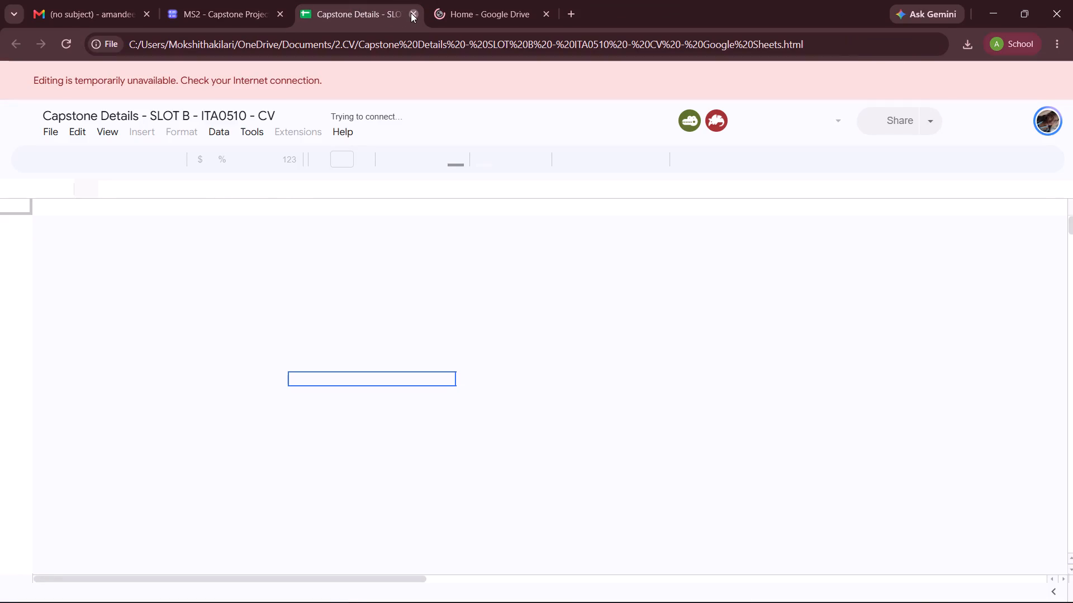
Return to the capstone form and check its Project report Drive link question.
{"action": "left_click", "coordinate": [213, 7]}
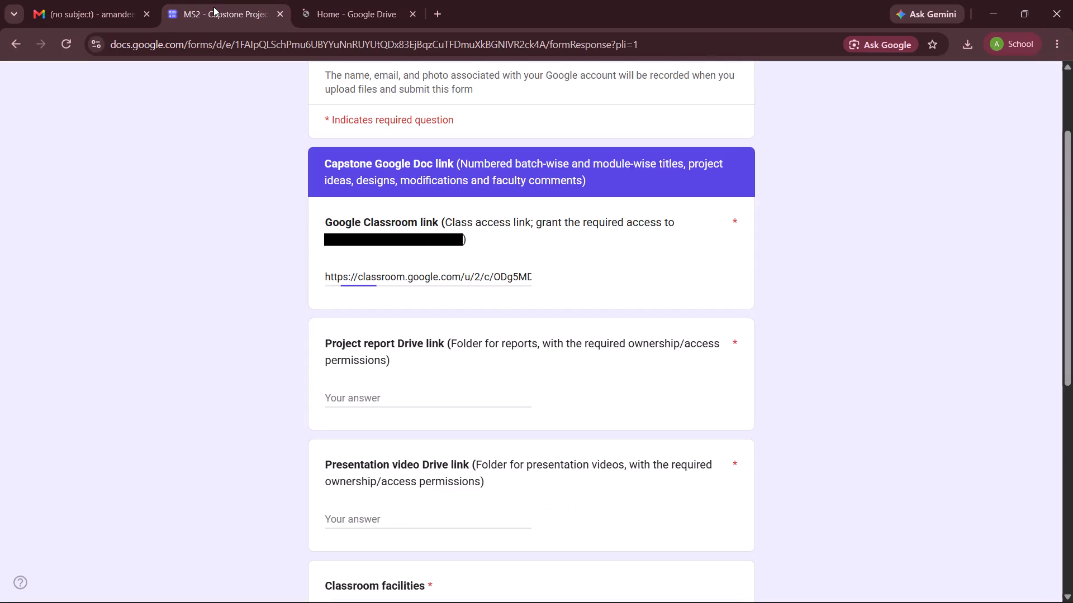
Switch to Google Drive and create a new folder named "PROJECT REPORT DRIVE LINK - SLOT B".
{"action": "left_click", "coordinate": [372, 15]}
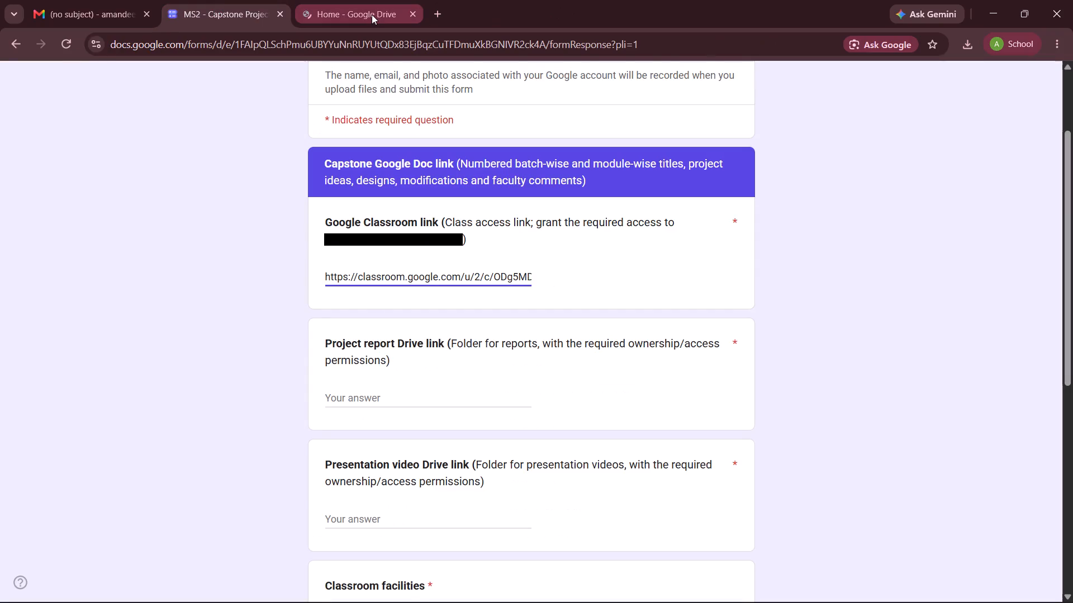
{"action": "left_click", "coordinate": [53, 137]}
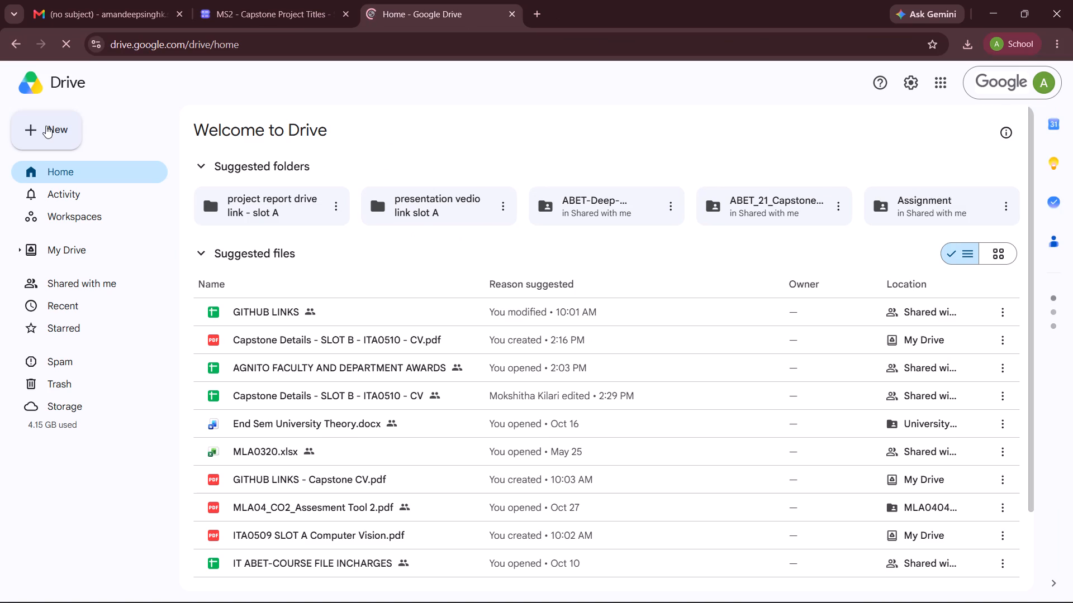
{"action": "left_click", "coordinate": [46, 126]}
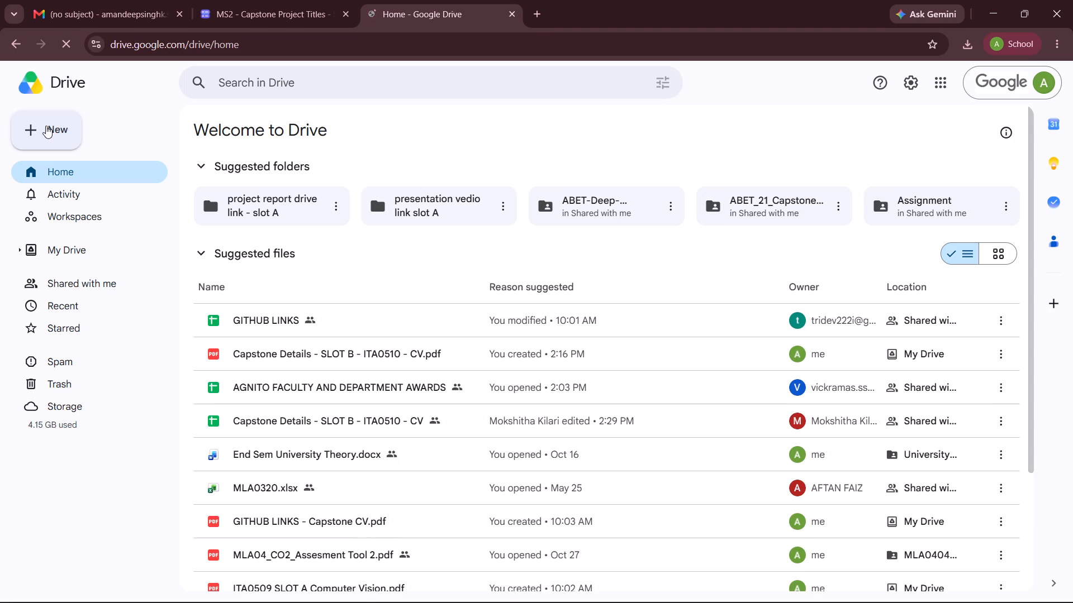
{"action": "left_click", "coordinate": [31, 135]}
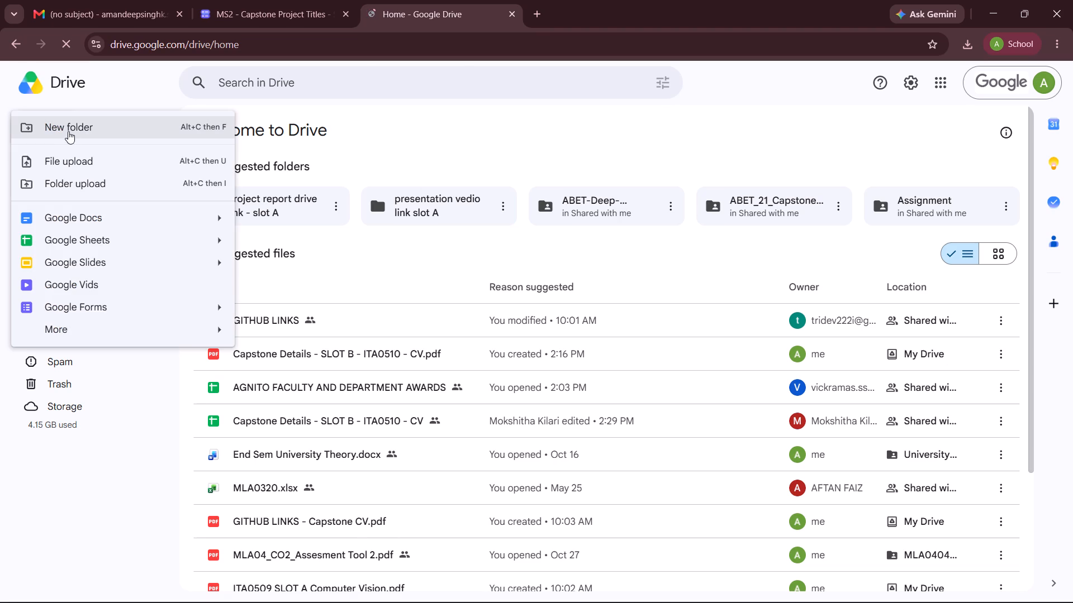
{"action": "left_click", "coordinate": [97, 127]}
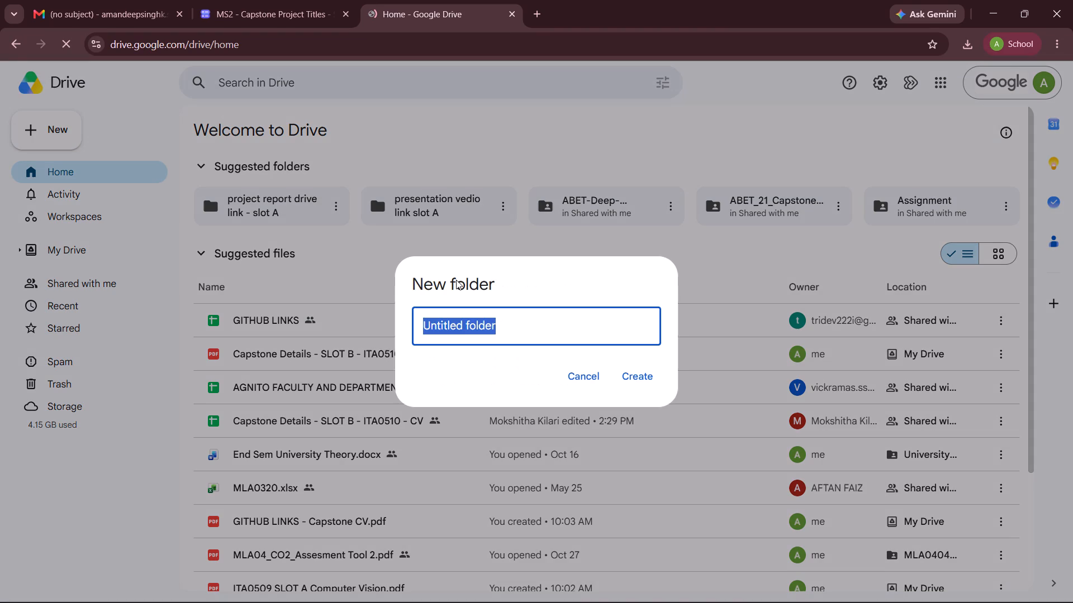
{"action": "key", "text": "BackSpace"}
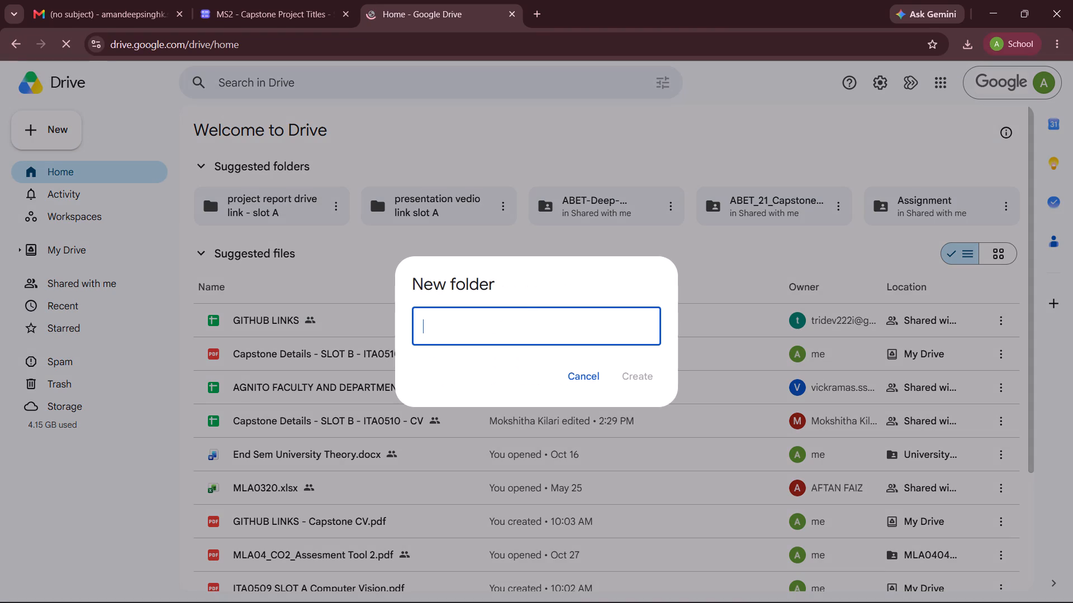
{"action": "type", "text": "PR"}
{"action": "type", "text": "OJECT"}
{"action": "key", "text": "space"}
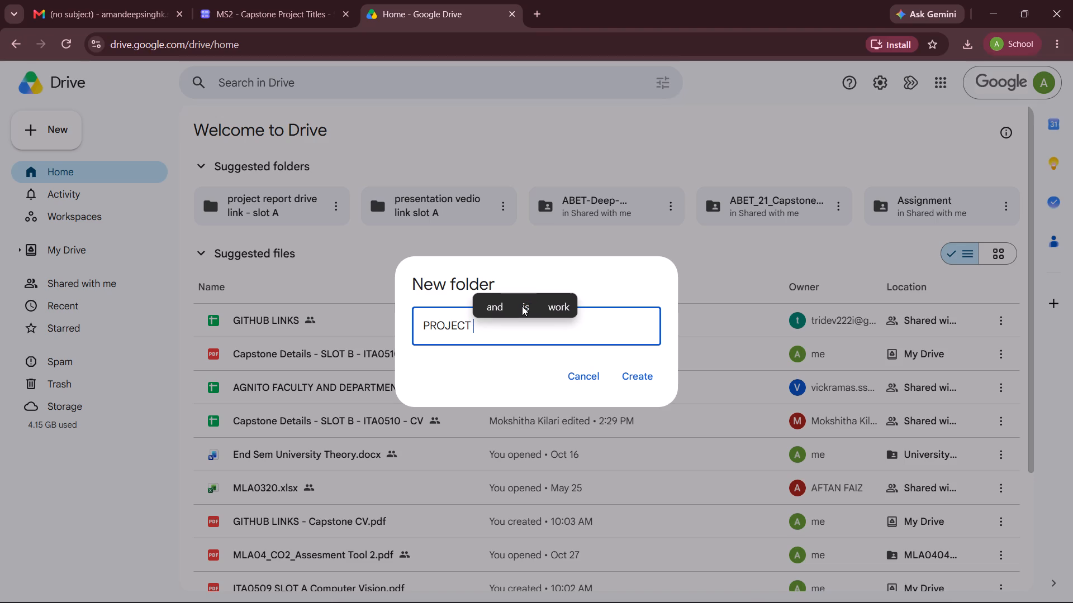
{"action": "type", "text": "RE"}
{"action": "type", "text": "PORT"}
{"action": "key", "text": "space"}
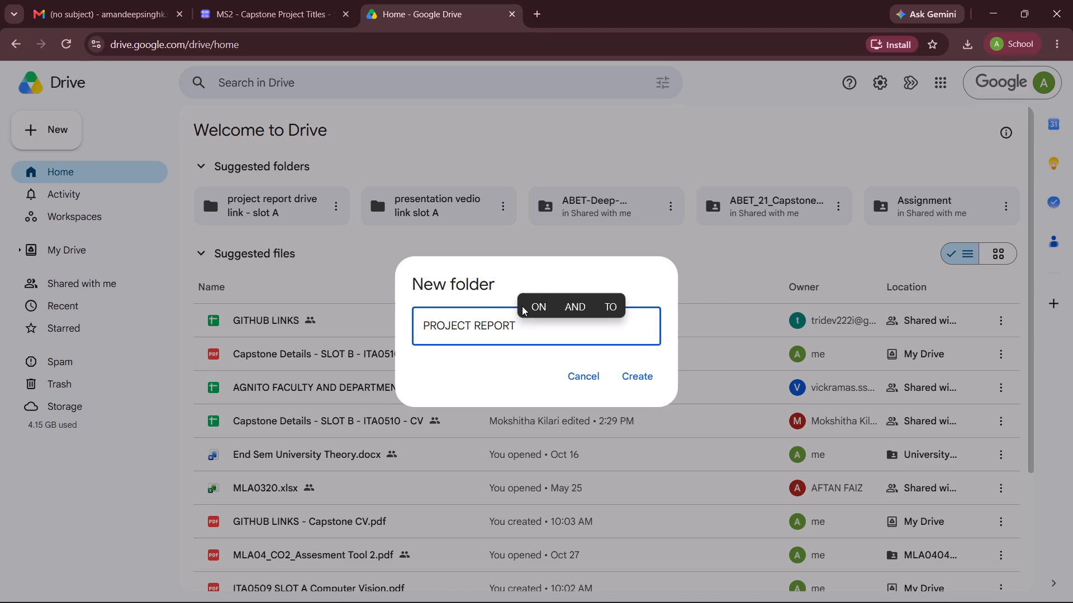
{"action": "type", "text": "DRIVE LINK"}
{"action": "key", "text": "space"}
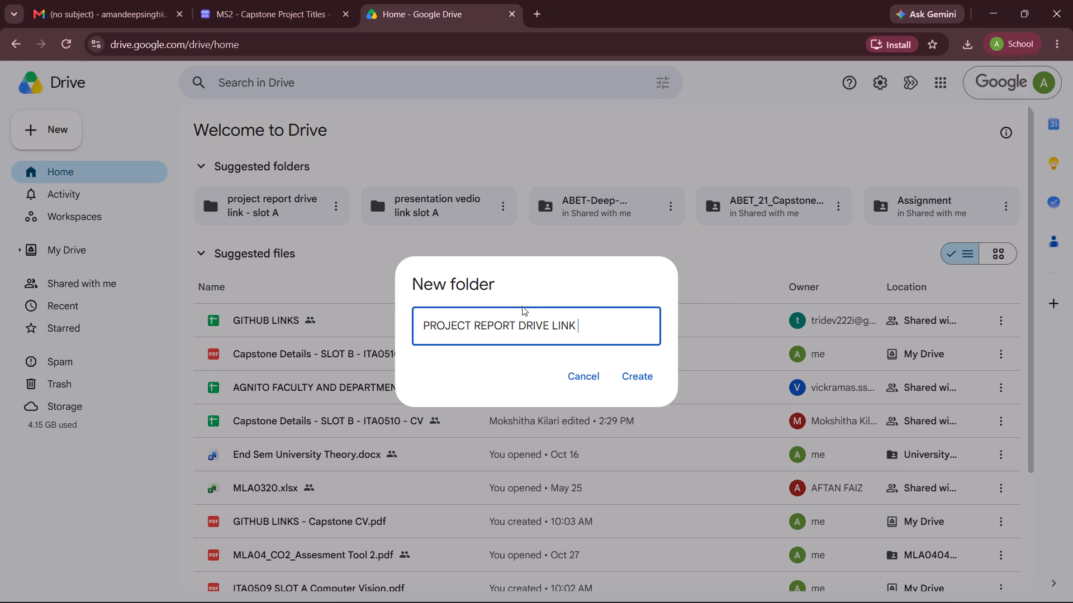
{"action": "type", "text": "- SLOT"}
{"action": "key", "text": "space"}
{"action": "key", "text": "b"}
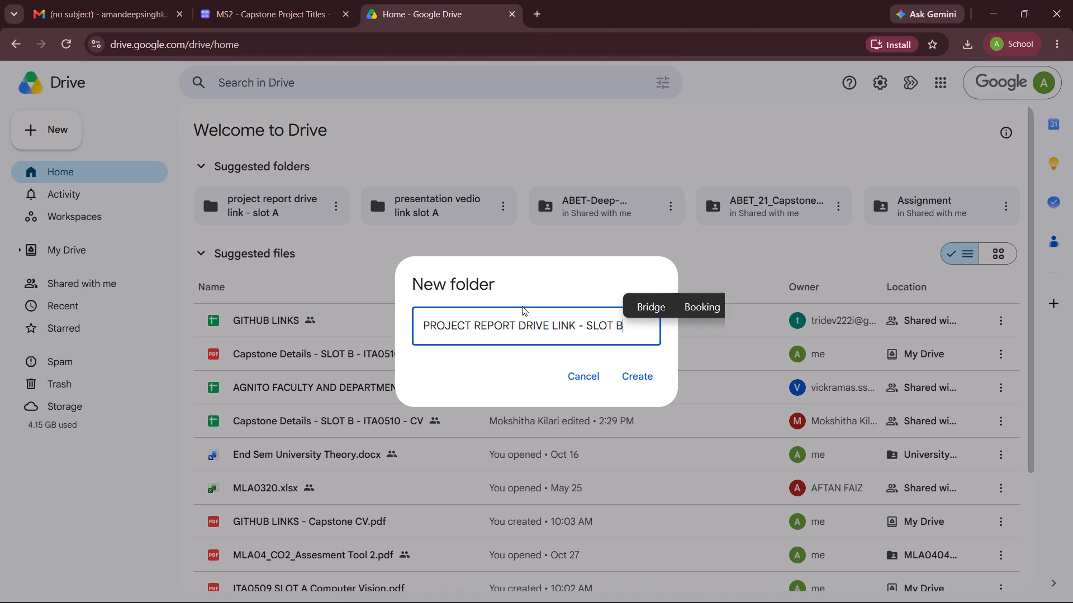
{"action": "left_click", "coordinate": [635, 375]}
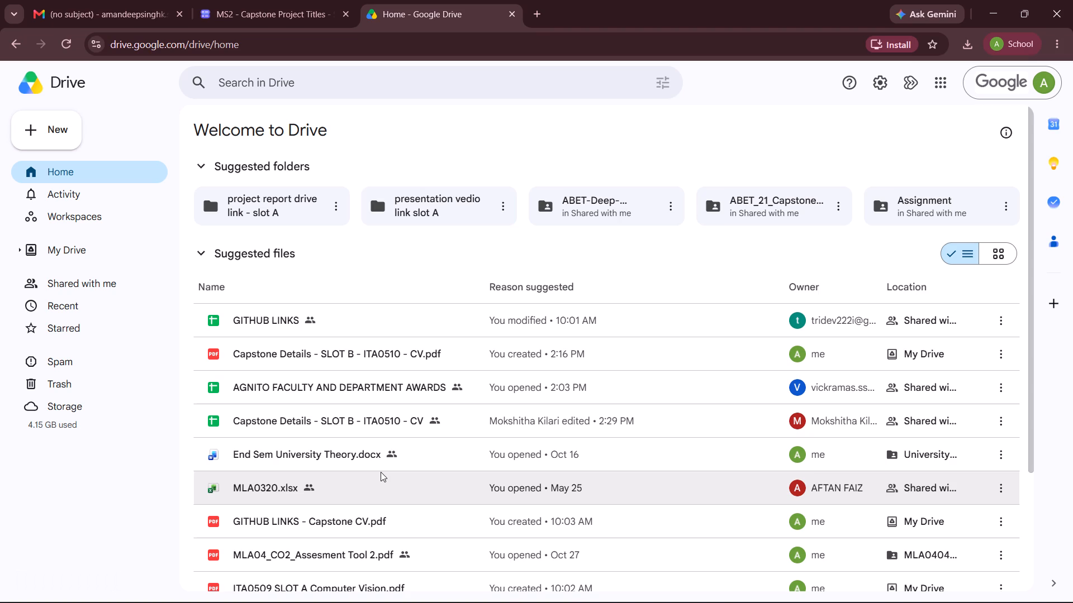
Look for the new project report folder on the Drive home page and reload the page.
{"action": "scroll", "coordinate": [277, 454], "scroll_direction": "down", "scroll_amount": 1}
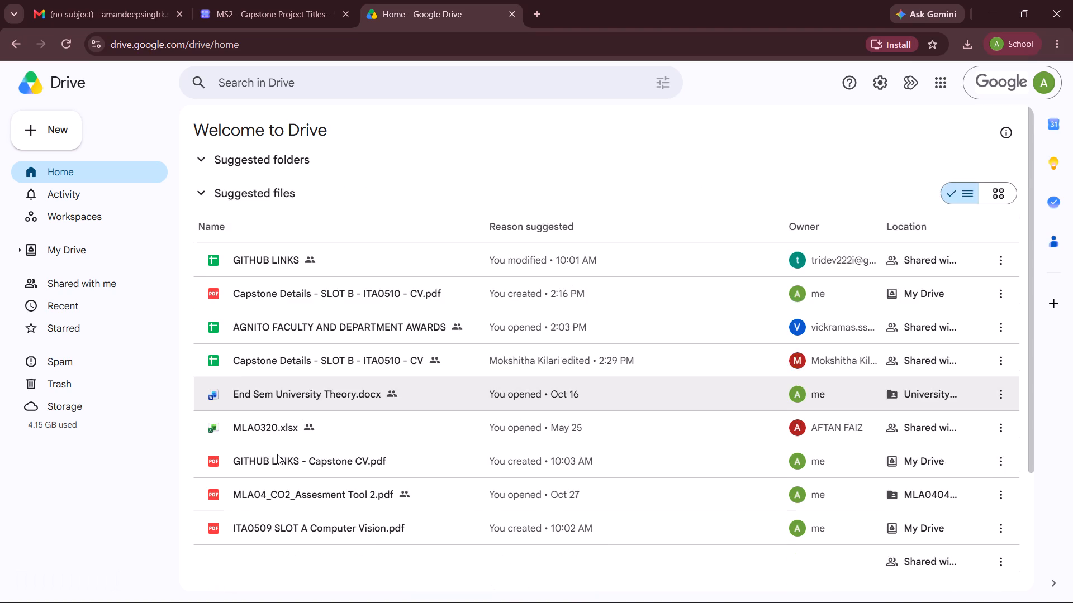
{"action": "scroll", "coordinate": [277, 454], "scroll_direction": "down", "scroll_amount": 1}
{"action": "scroll", "coordinate": [246, 602], "scroll_direction": "up", "scroll_amount": 1}
{"action": "scroll", "coordinate": [246, 602], "scroll_direction": "down", "scroll_amount": 1}
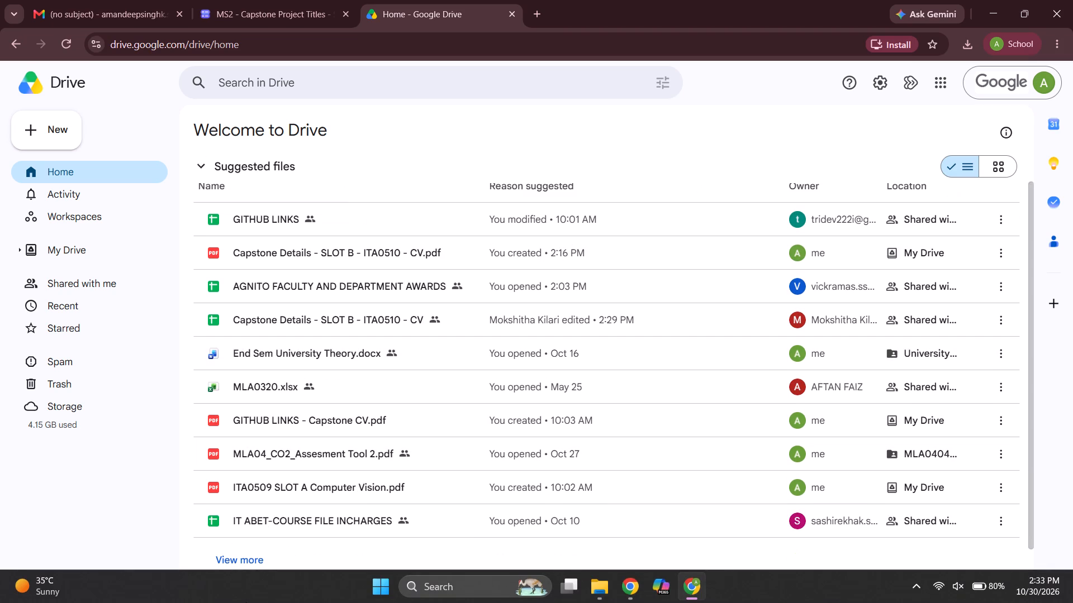
{"action": "scroll", "coordinate": [246, 602], "scroll_direction": "down", "scroll_amount": 1}
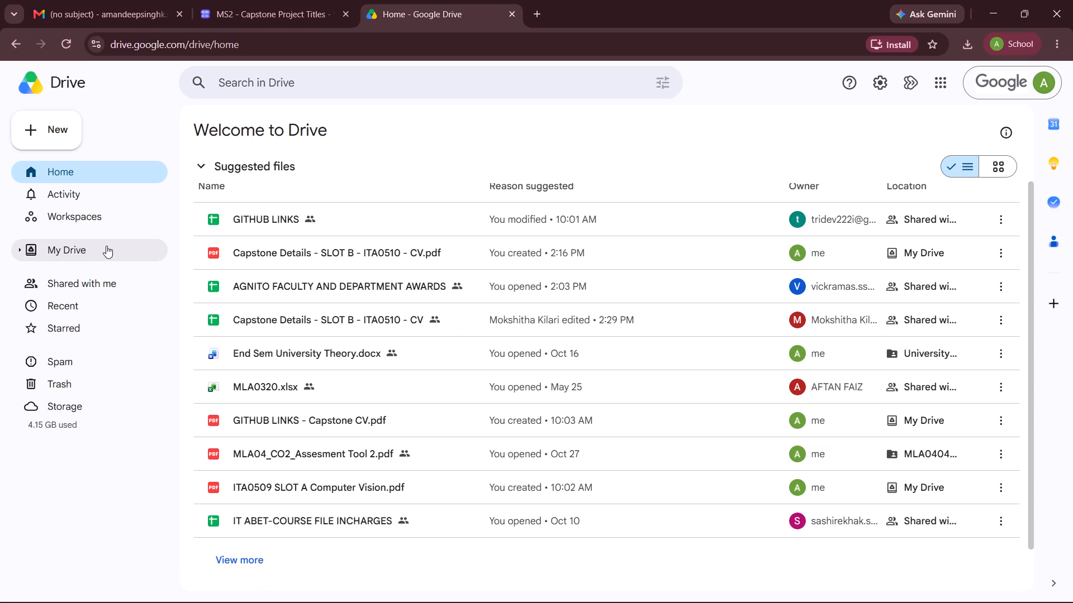
{"action": "left_click", "coordinate": [1033, 161]}
{"action": "double_click", "coordinate": [1029, 167]}
{"action": "scroll", "coordinate": [1029, 167], "scroll_direction": "down", "scroll_amount": 2}
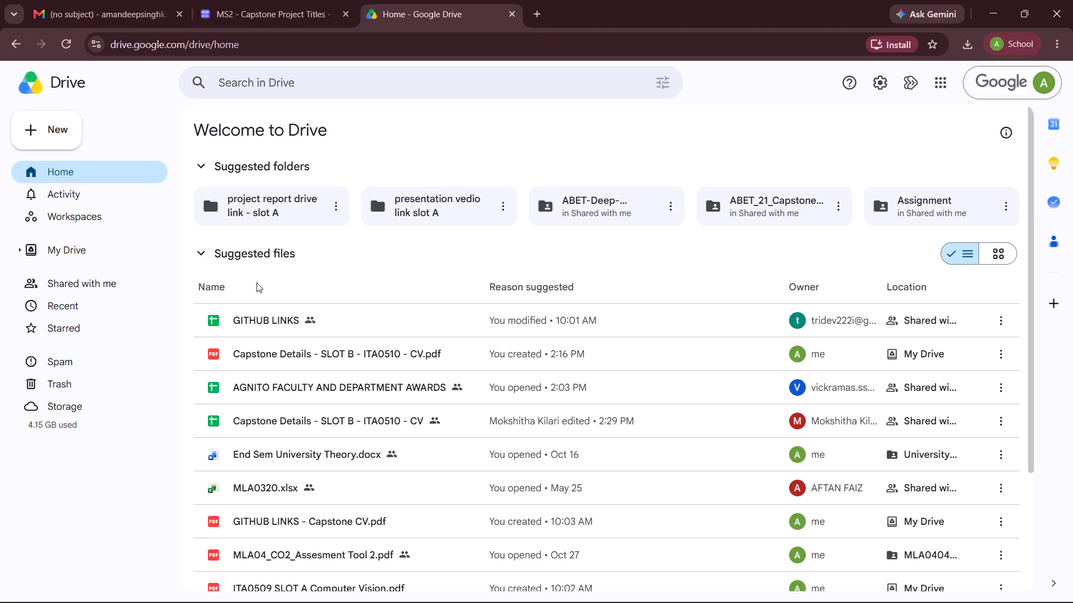
{"action": "left_click", "coordinate": [84, 177]}
{"action": "left_click", "coordinate": [88, 174]}
{"action": "left_click", "coordinate": [67, 37]}
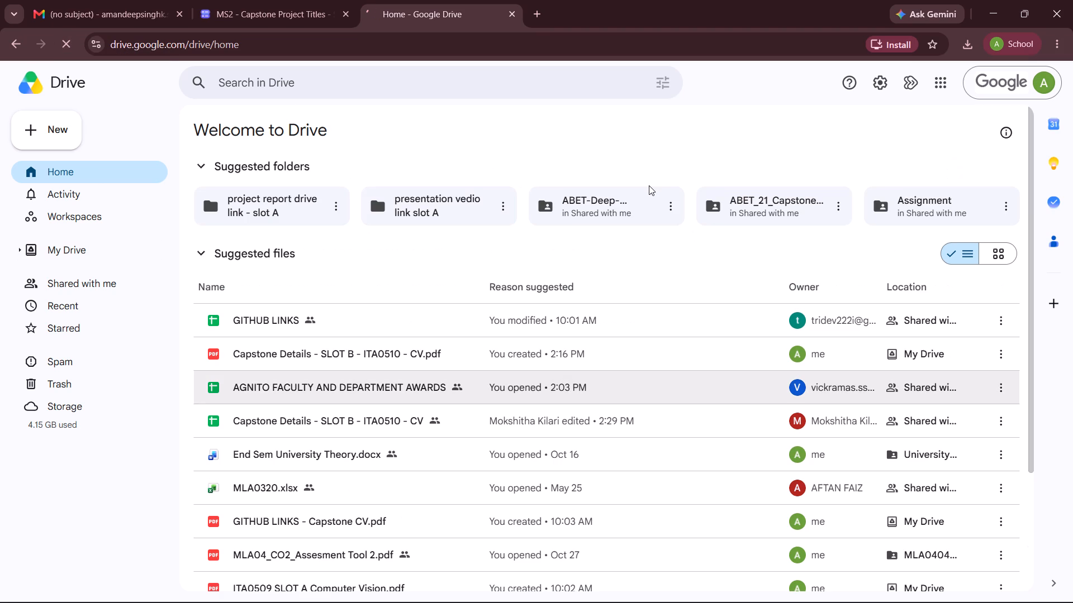
{"action": "scroll", "coordinate": [196, 334], "scroll_direction": "down", "scroll_amount": 1}
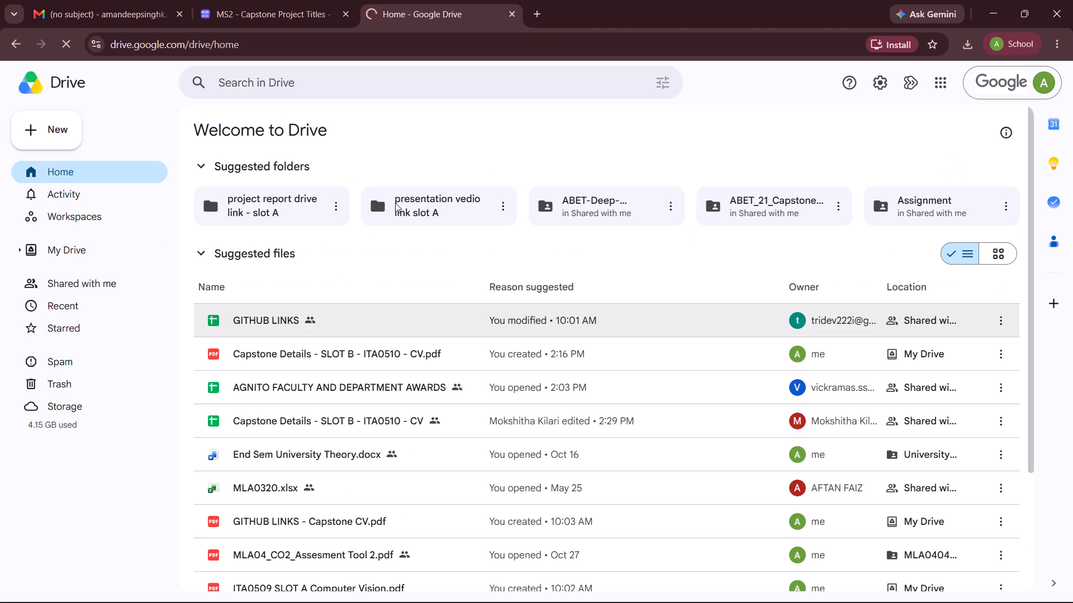
{"action": "left_click", "coordinate": [346, 147]}
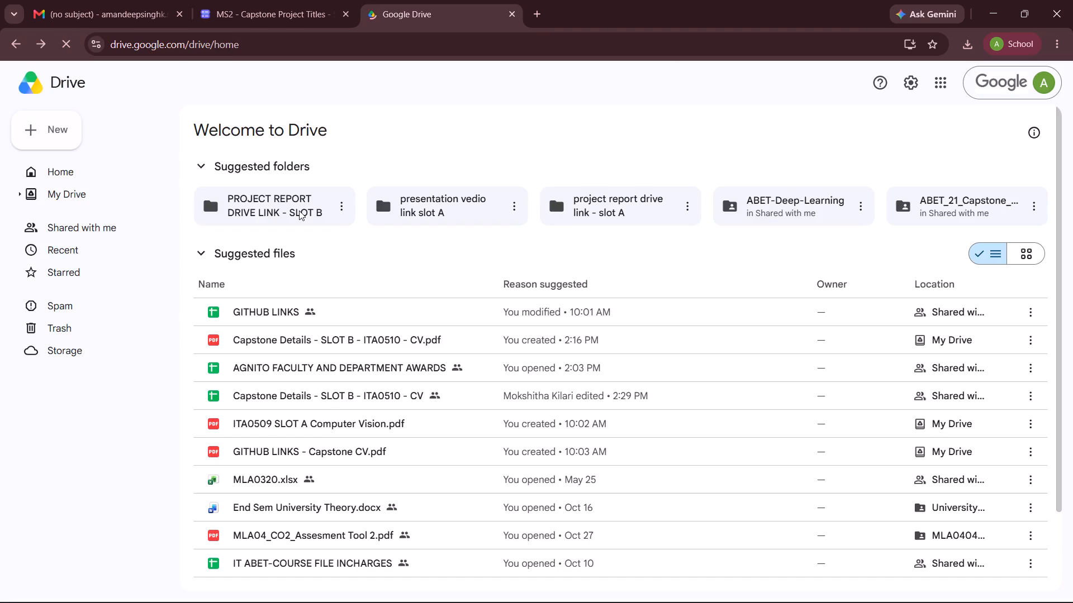
Try to open the available actions for the "PROJECT REPORT DRIVE LINK - SLOT B" folder.
{"action": "left_click", "coordinate": [343, 204]}
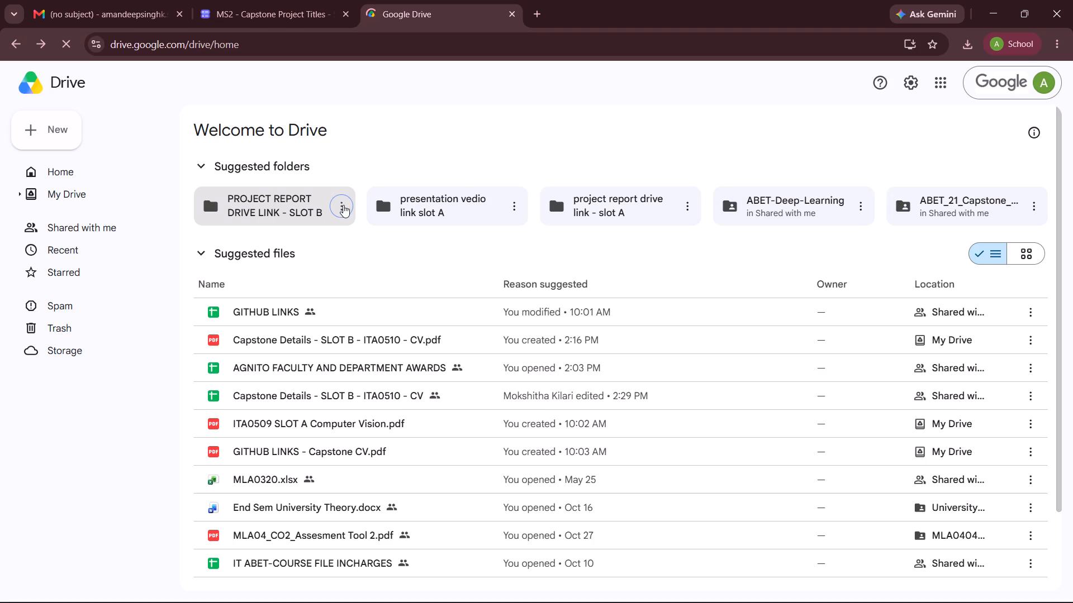
{"action": "right_click", "coordinate": [343, 205]}
{"action": "double_click", "coordinate": [343, 205]}
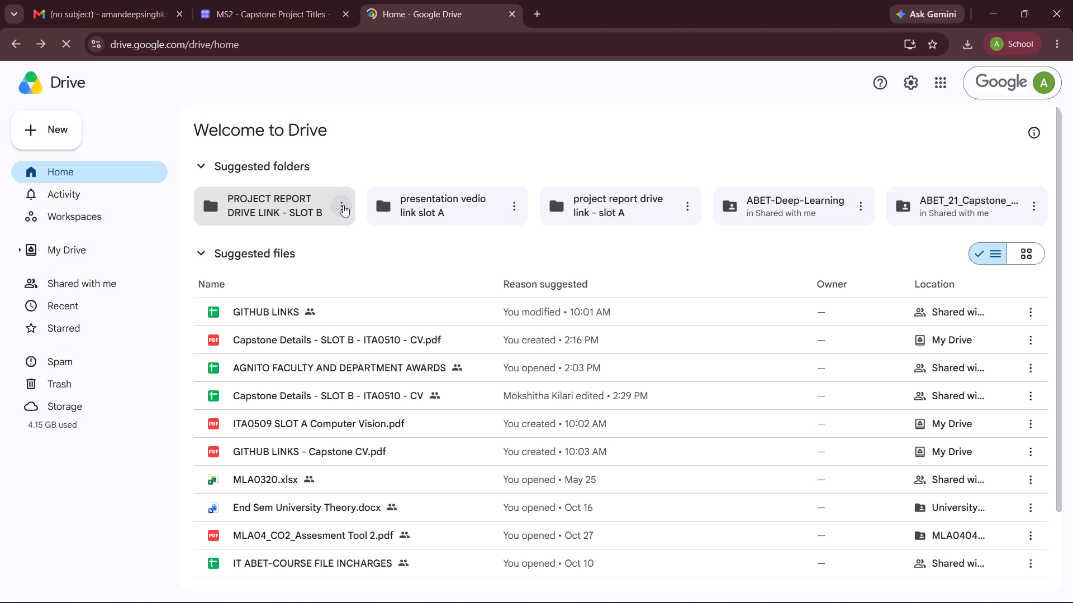
{"action": "double_click", "coordinate": [343, 205]}
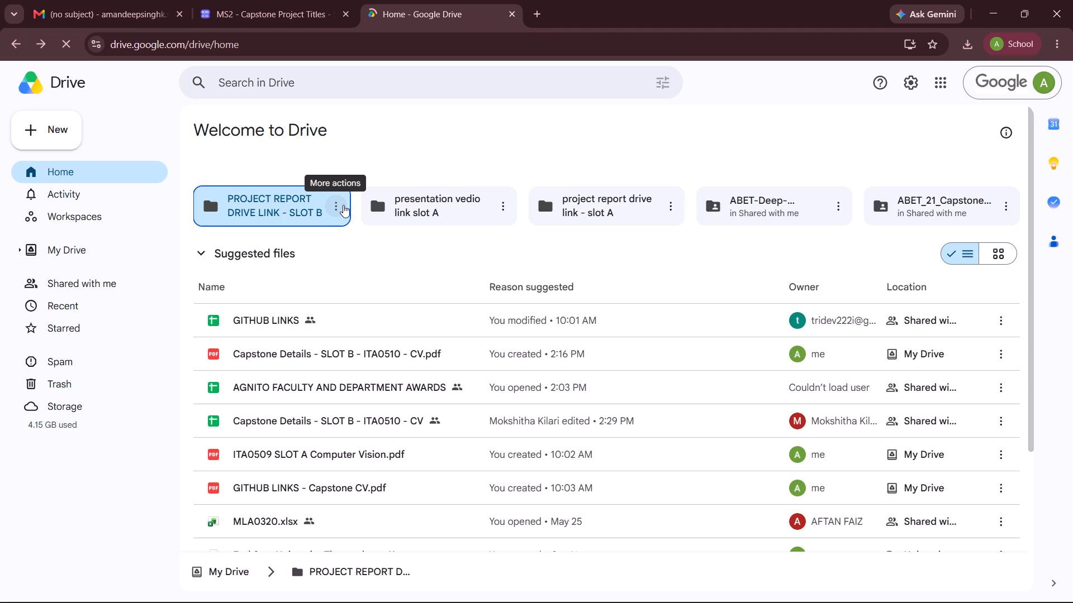
{"action": "triple_click", "coordinate": [293, 205]}
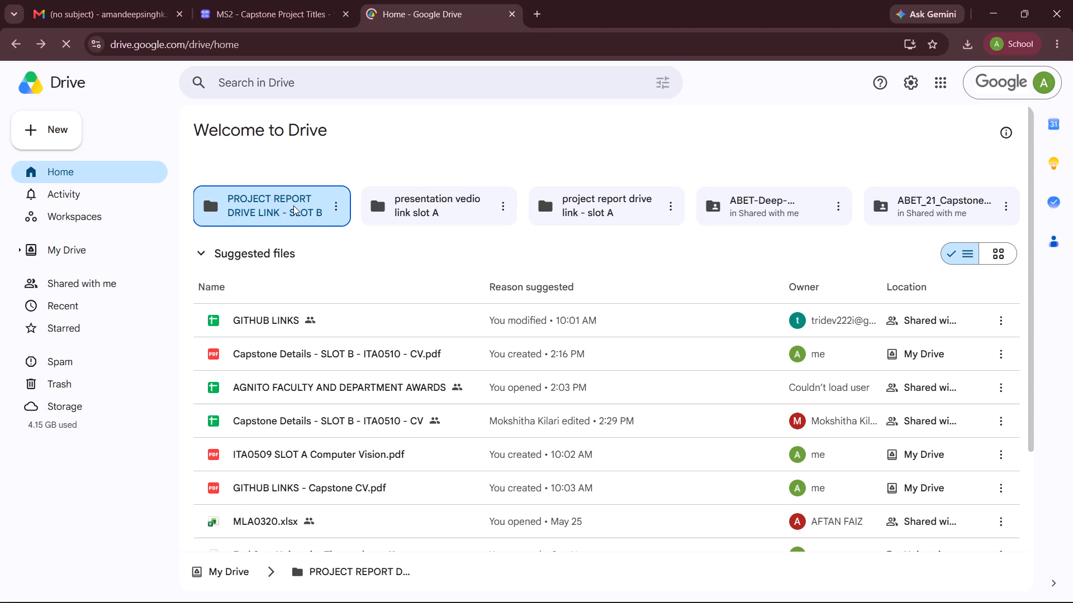
{"action": "triple_click", "coordinate": [338, 206]}
{"action": "left_click", "coordinate": [338, 206]}
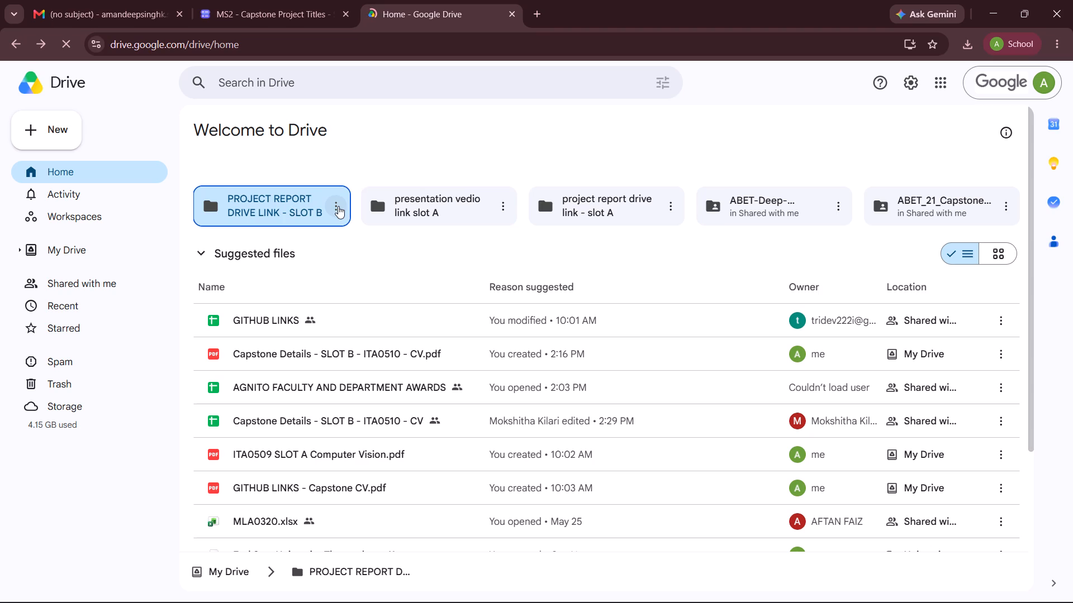
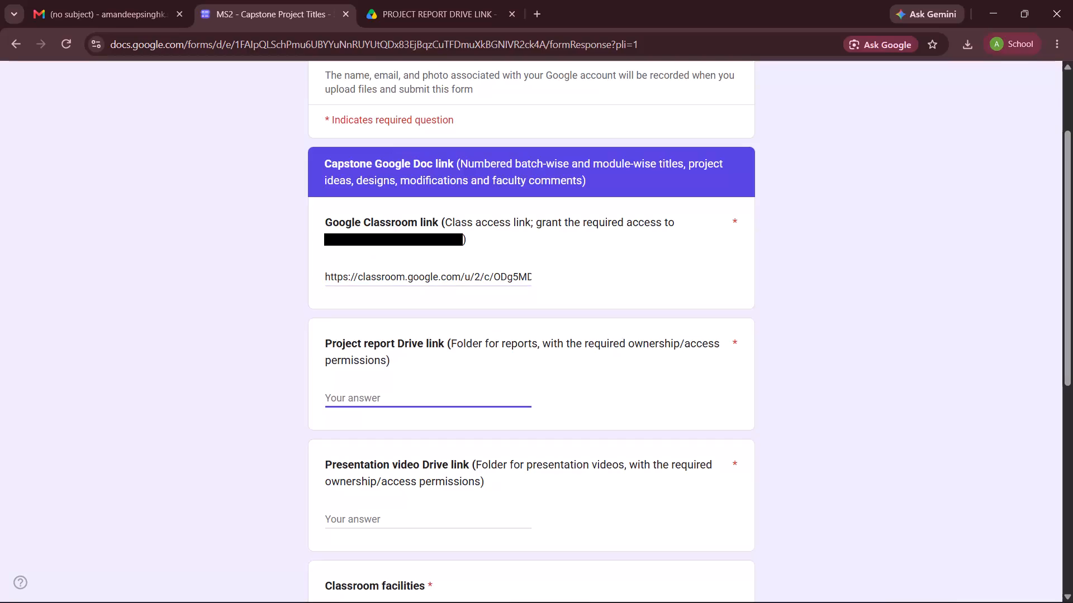
Paste the copied link into the form's Project report Drive link answer.
{"action": "key", "text": "ctrl+v"}
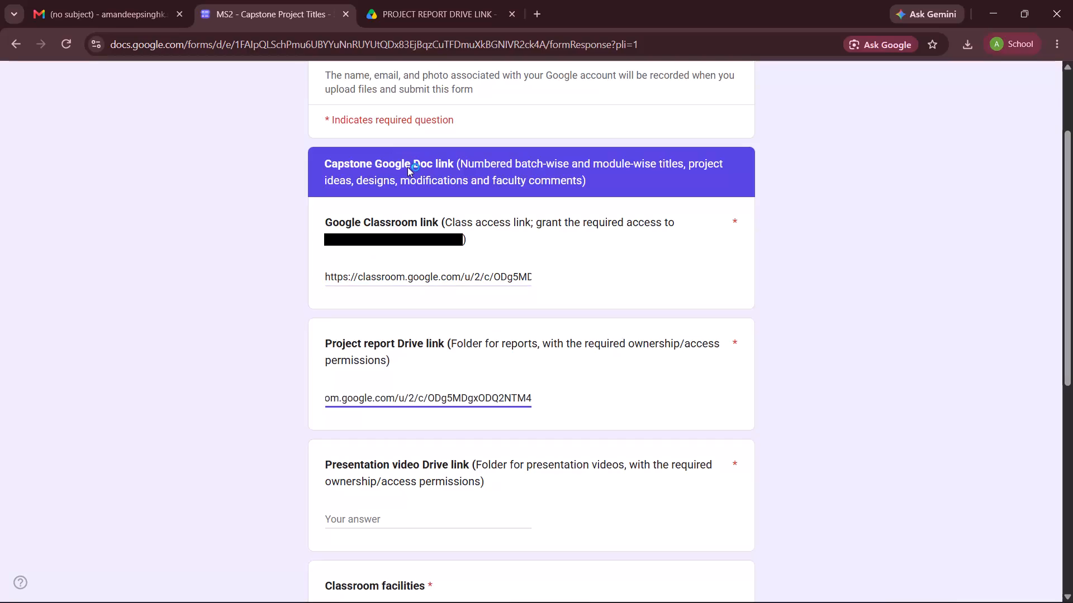
Switch to Google Drive and create a folder named "PRESENTATION VEDIO LINK - SLOT B" inside the "PROJECT REPORT DRIVE LINK - SLOT B" folder.
{"action": "left_click", "coordinate": [373, 15]}
{"action": "left_click", "coordinate": [53, 128]}
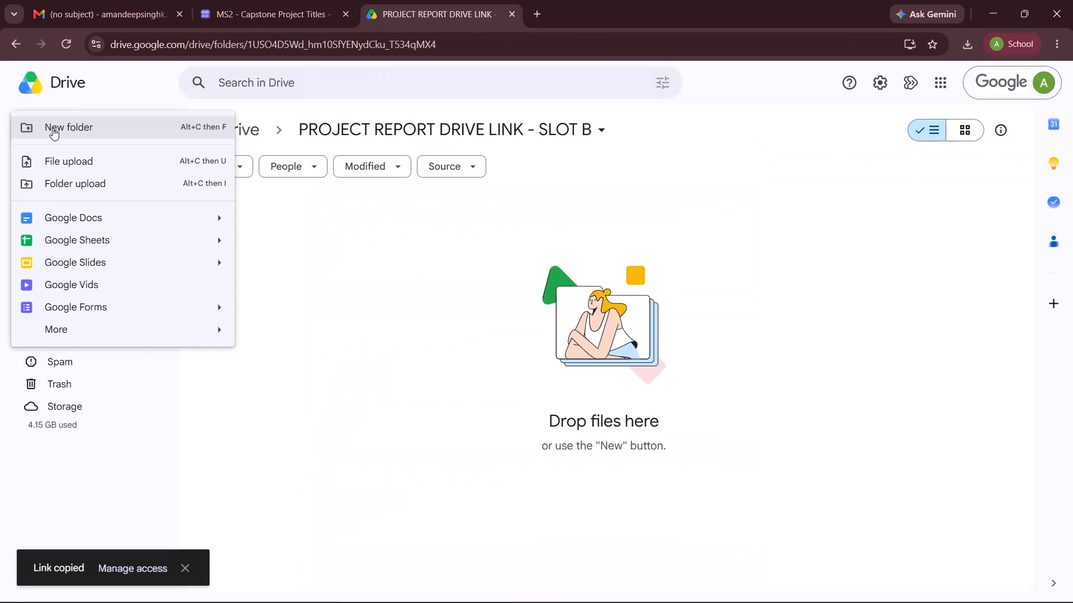
{"action": "left_click", "coordinate": [53, 128]}
{"action": "key", "text": "BackSpace"}
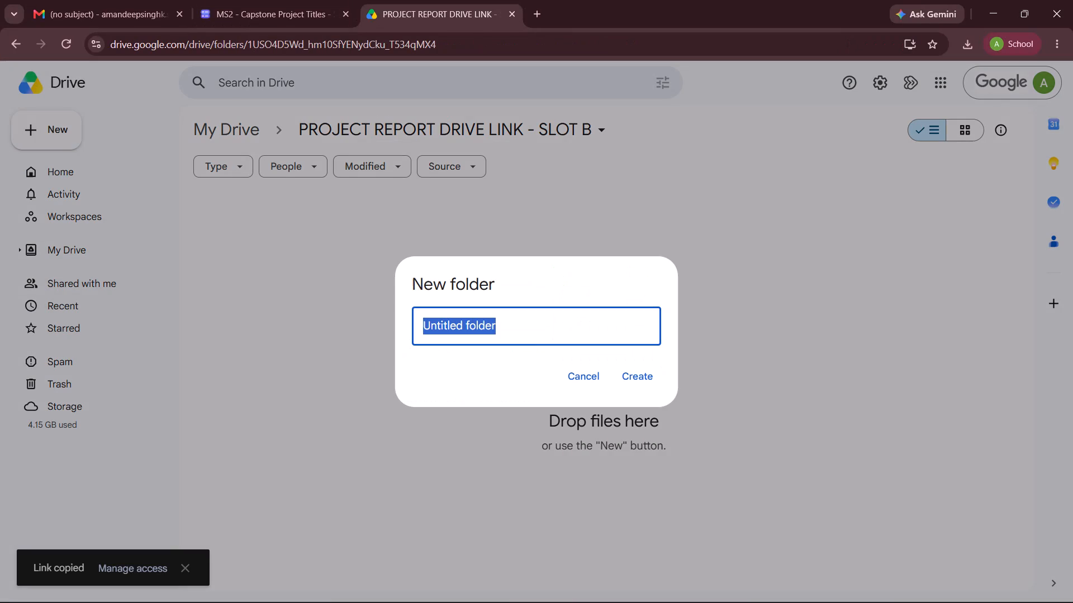
{"action": "type", "text": "PR"}
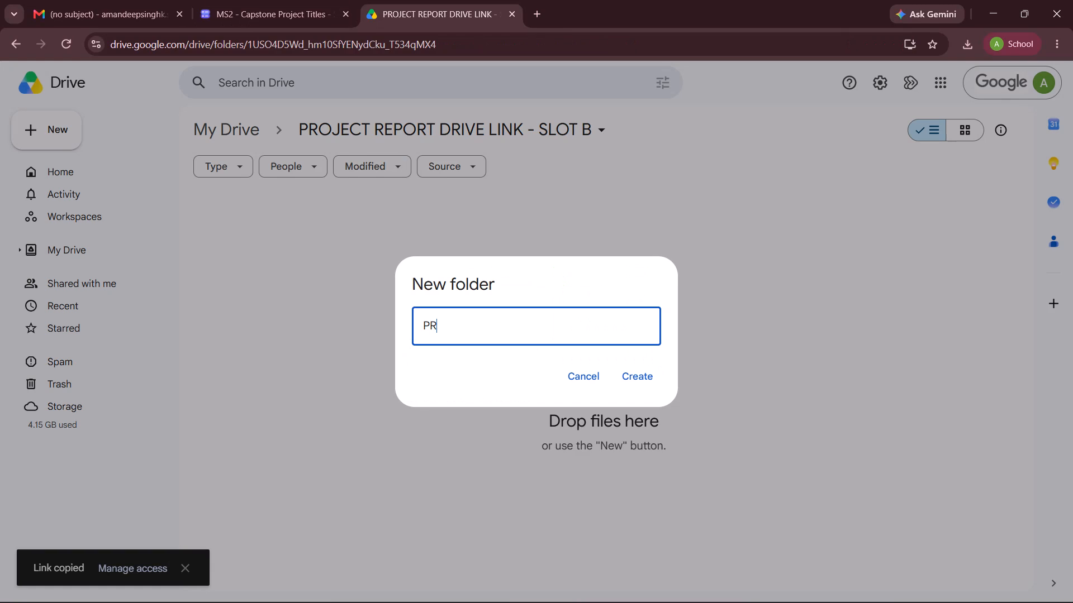
{"action": "type", "text": "ESENTATION VEFIO LINK"}
{"action": "key", "text": "space"}
{"action": "type", "text": "- SLO"}
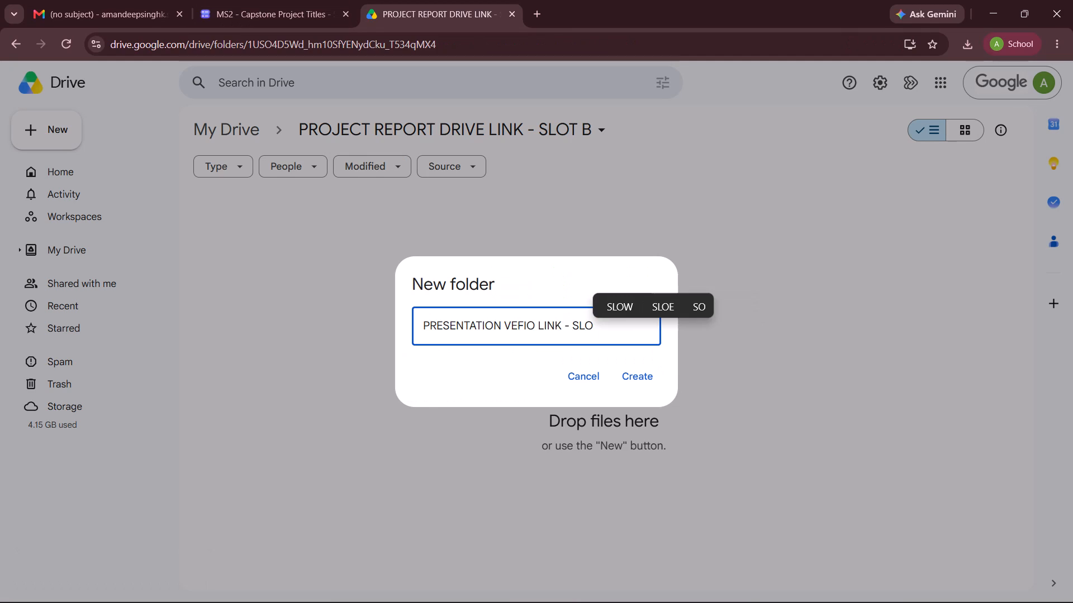
{"action": "type", "text": "T B"}
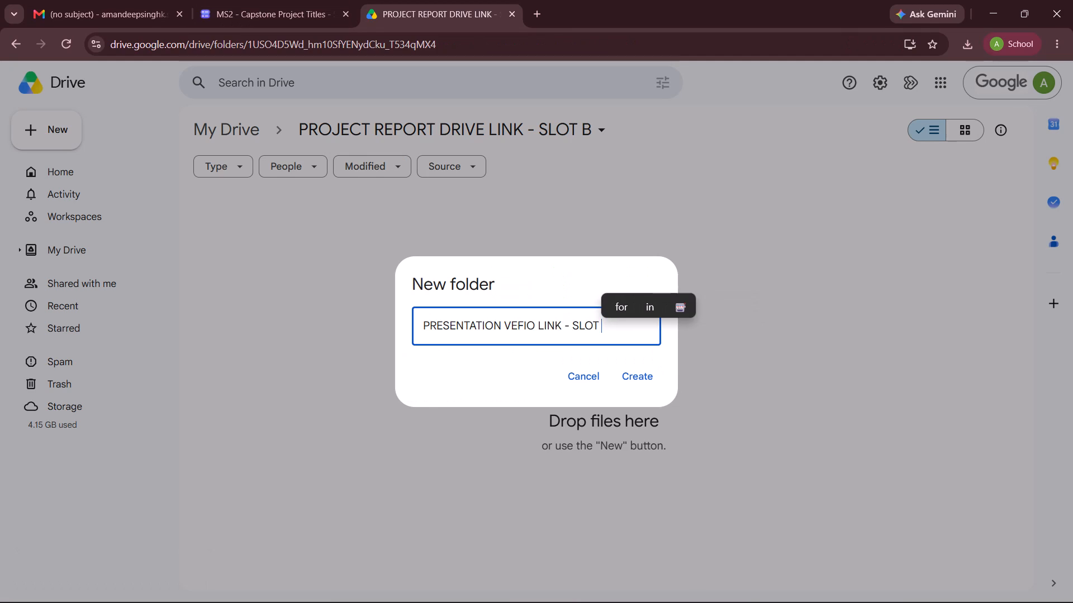
{"action": "left_click", "coordinate": [523, 324]}
{"action": "key", "text": "BackSpace"}
{"action": "key", "text": "d"}
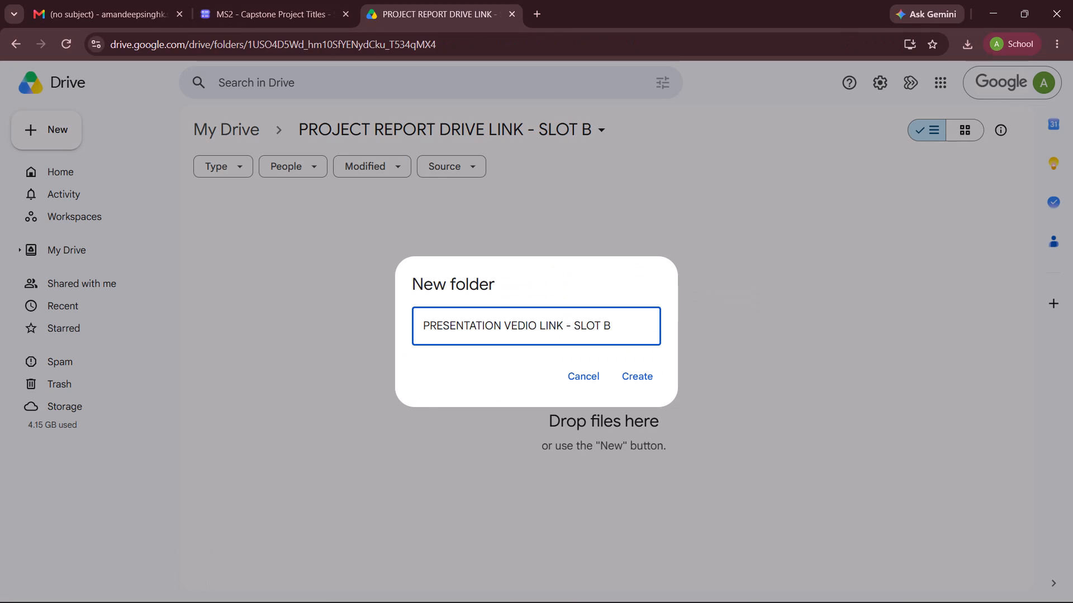
{"action": "left_click", "coordinate": [638, 381]}
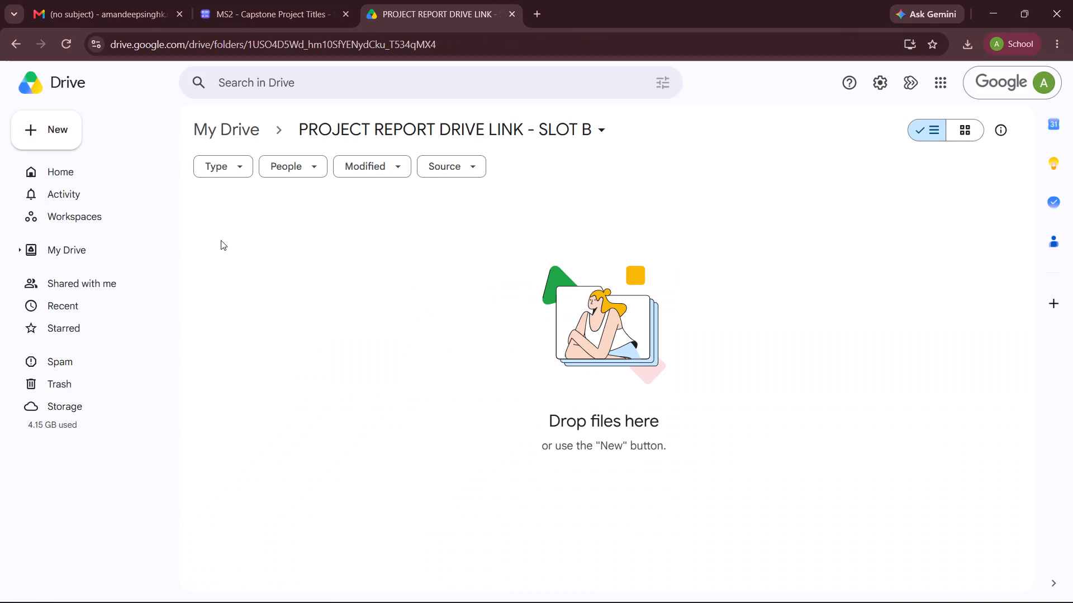
Go to the Drive home page, reload it, and check Home and My Drive for the new presentation video folder.
{"action": "left_click", "coordinate": [98, 176]}
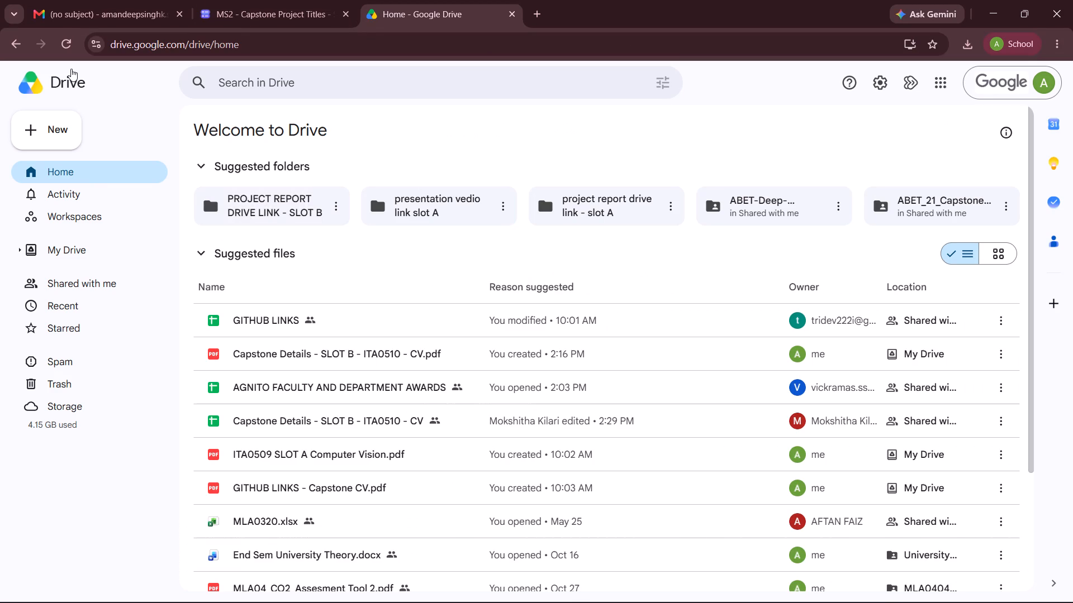
{"action": "left_click", "coordinate": [63, 49]}
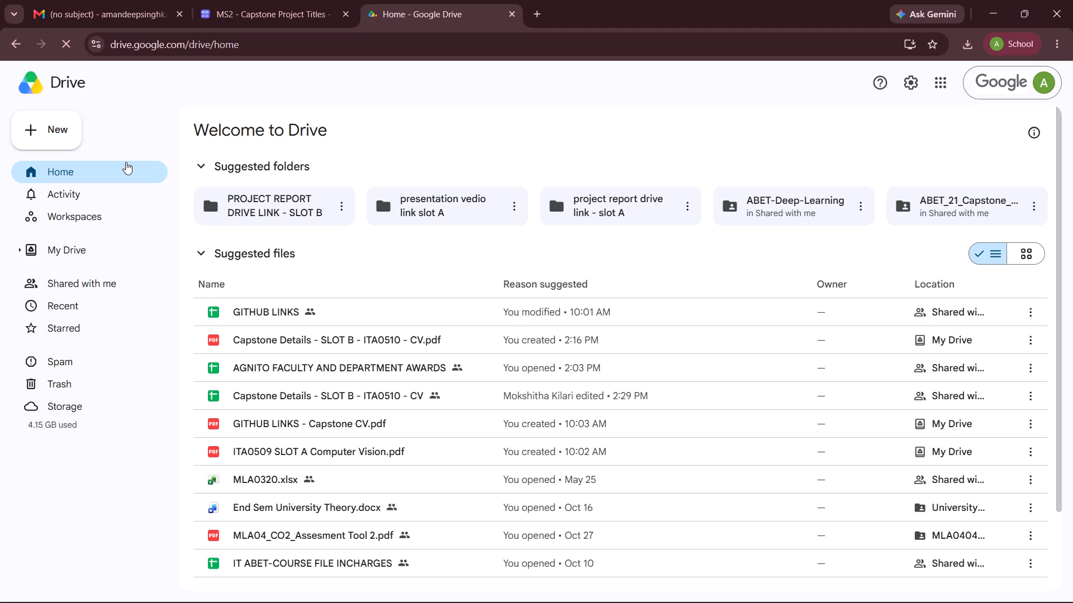
{"action": "scroll", "coordinate": [188, 111], "scroll_direction": "down", "scroll_amount": 1}
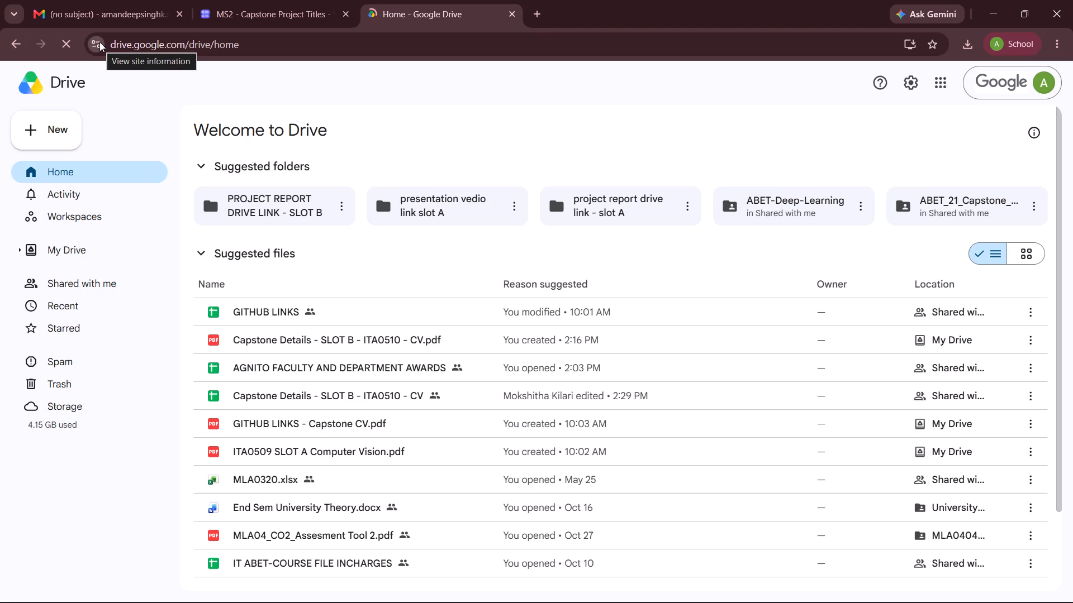
{"action": "triple_click", "coordinate": [447, 137]}
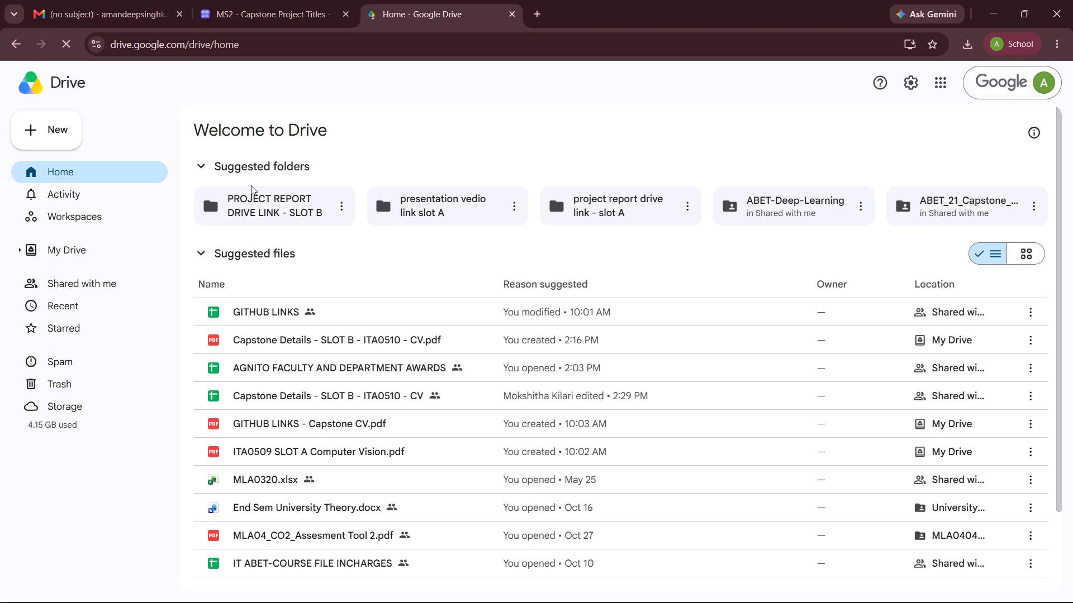
{"action": "triple_click", "coordinate": [125, 175]}
{"action": "triple_click", "coordinate": [125, 174]}
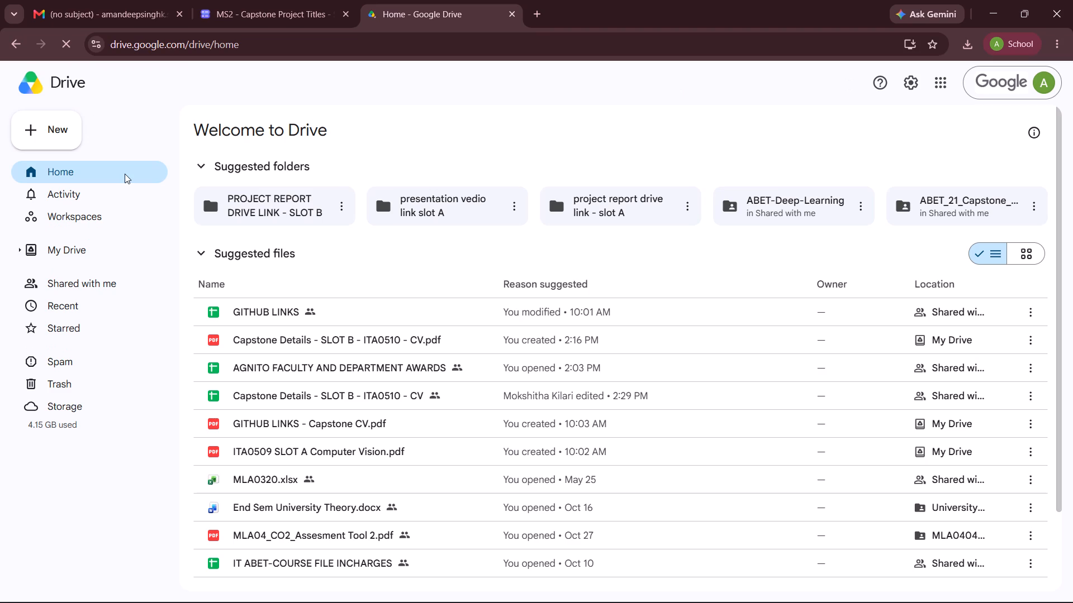
{"action": "triple_click", "coordinate": [125, 174]}
{"action": "left_click", "coordinate": [125, 174]}
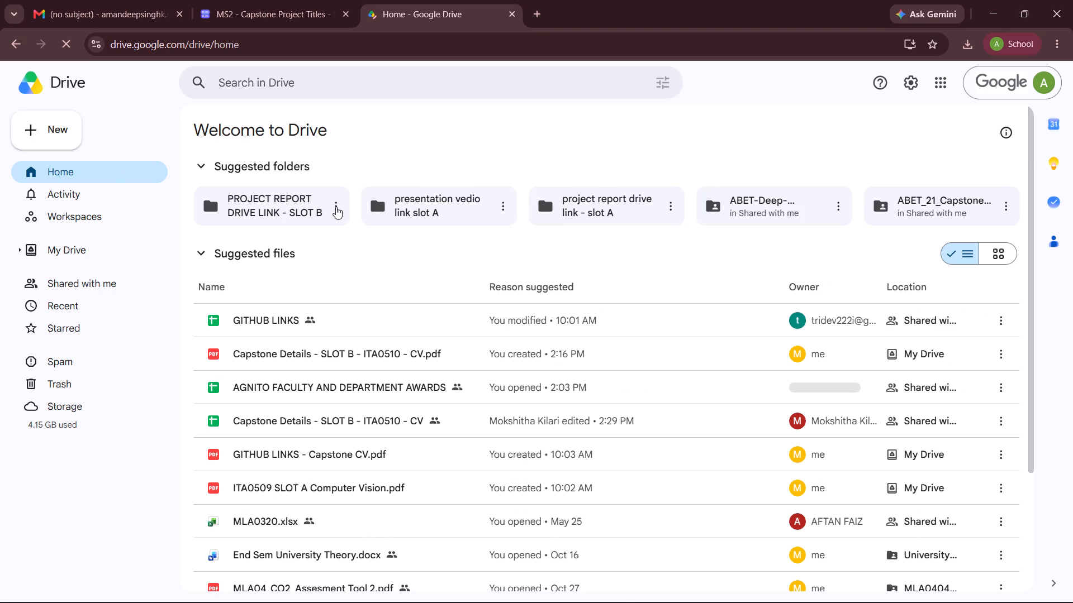
{"action": "scroll", "coordinate": [285, 539], "scroll_direction": "down", "scroll_amount": 1}
{"action": "left_click", "coordinate": [74, 237]}
{"action": "triple_click", "coordinate": [68, 251]}
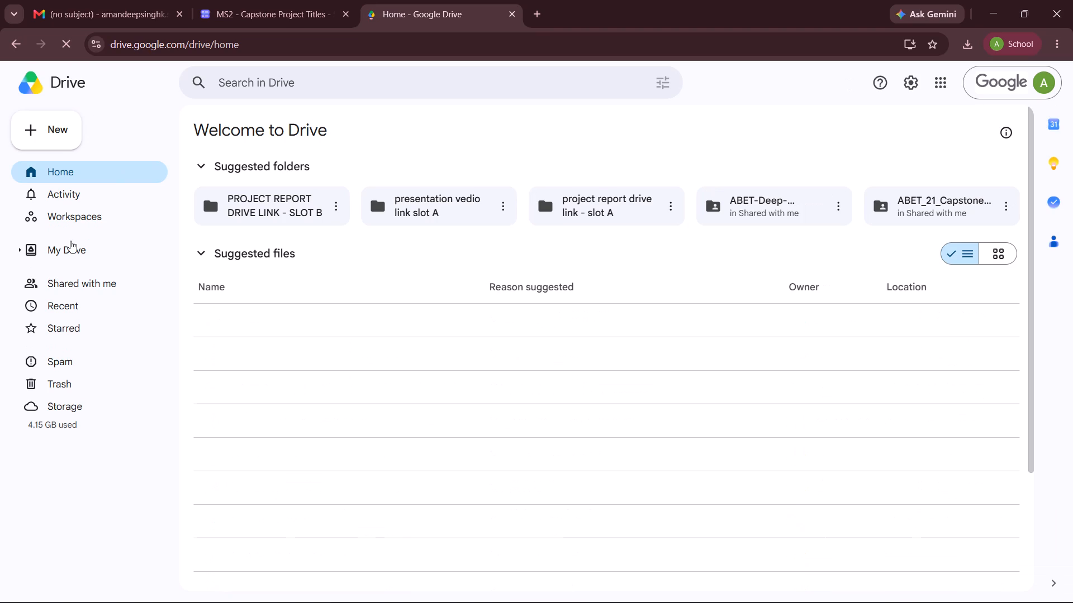
{"action": "left_click", "coordinate": [75, 167]}
{"action": "triple_click", "coordinate": [75, 167]}
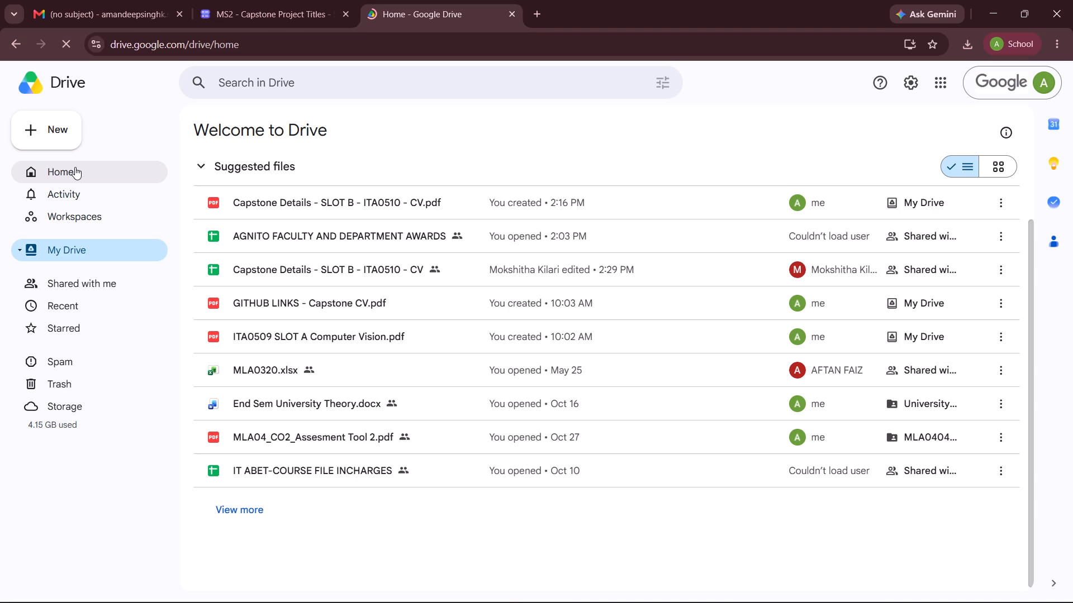
{"action": "triple_click", "coordinate": [75, 167]}
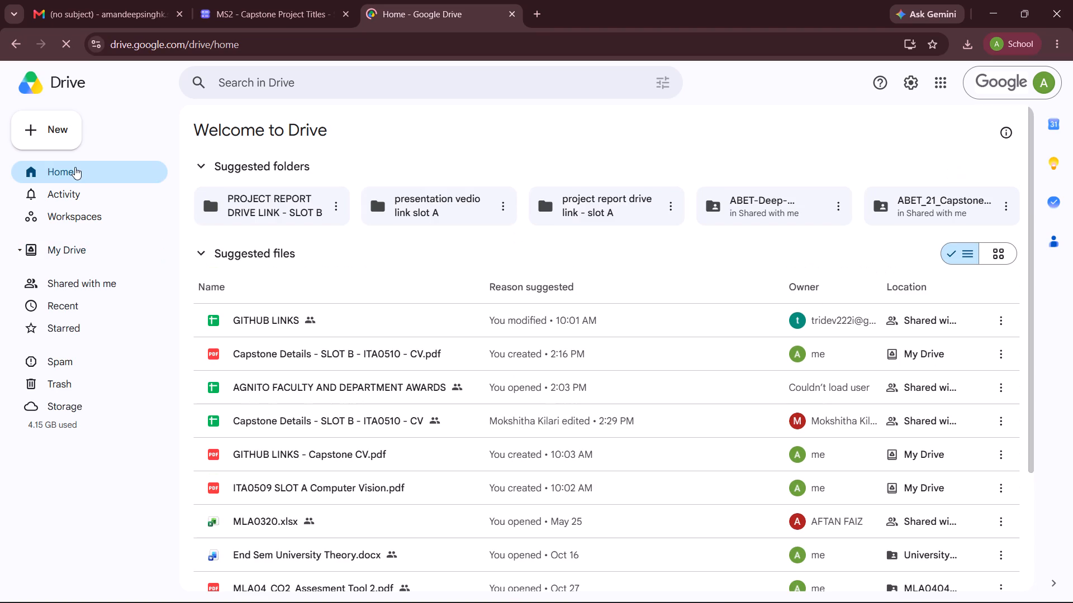
{"action": "double_click", "coordinate": [75, 167]}
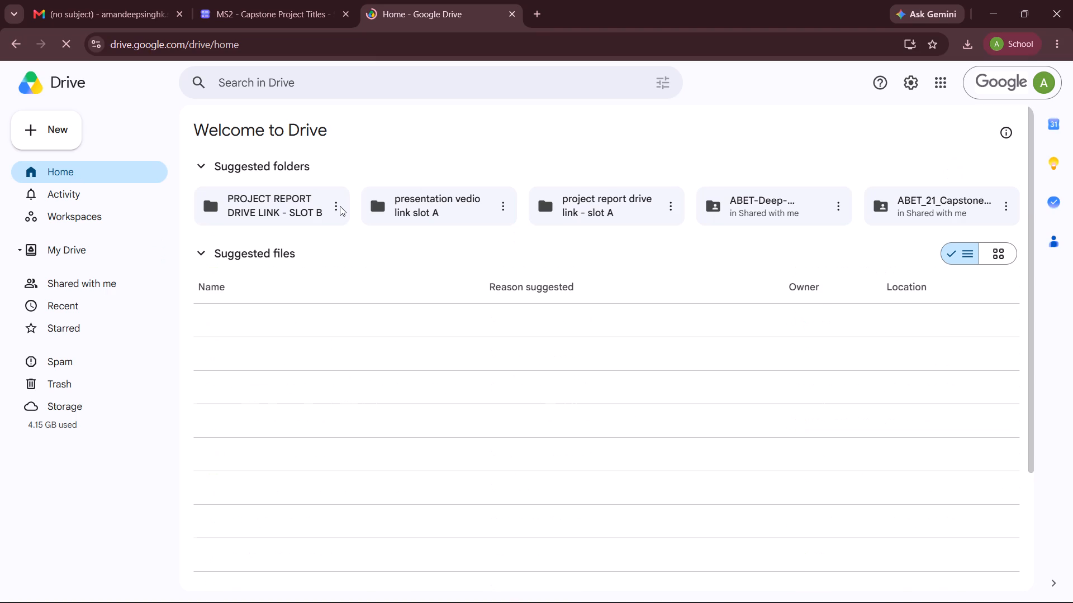
Expand the suggested files list on the Drive home page and look through it for the new presentation video folder.
{"action": "scroll", "coordinate": [456, 408], "scroll_direction": "down", "scroll_amount": 3}
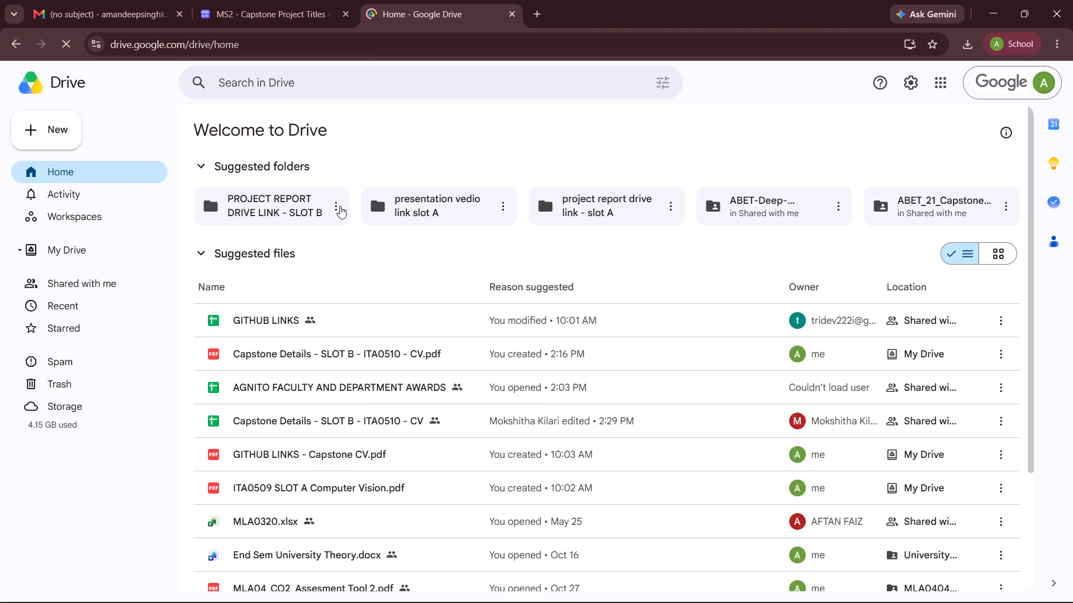
{"action": "scroll", "coordinate": [456, 408], "scroll_direction": "down", "scroll_amount": 1}
{"action": "left_click", "coordinate": [234, 505]}
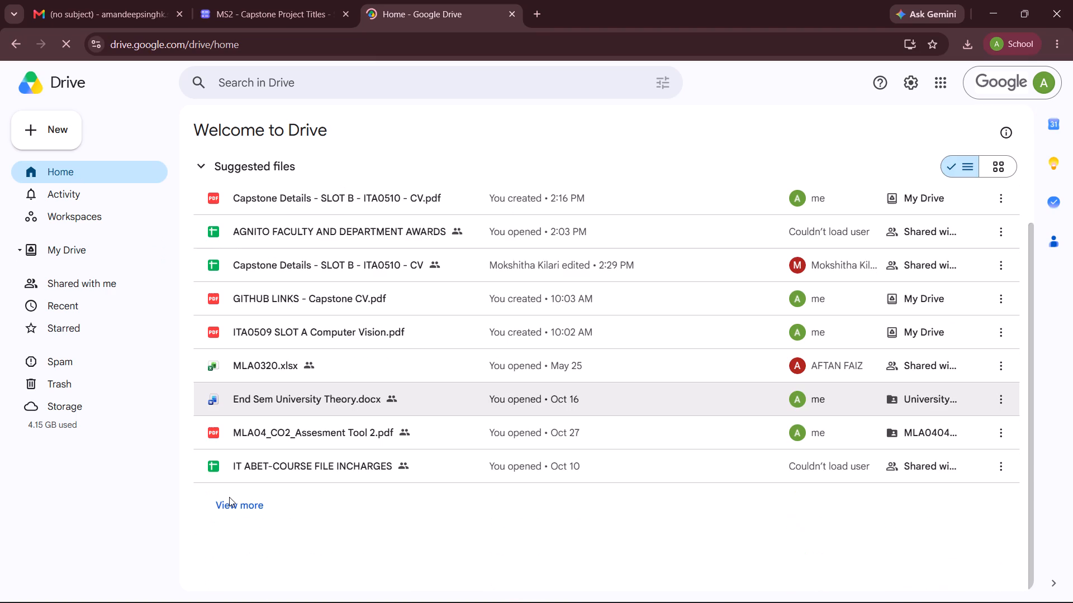
{"action": "left_click", "coordinate": [234, 505]}
{"action": "scroll", "coordinate": [417, 502], "scroll_direction": "down", "scroll_amount": 4}
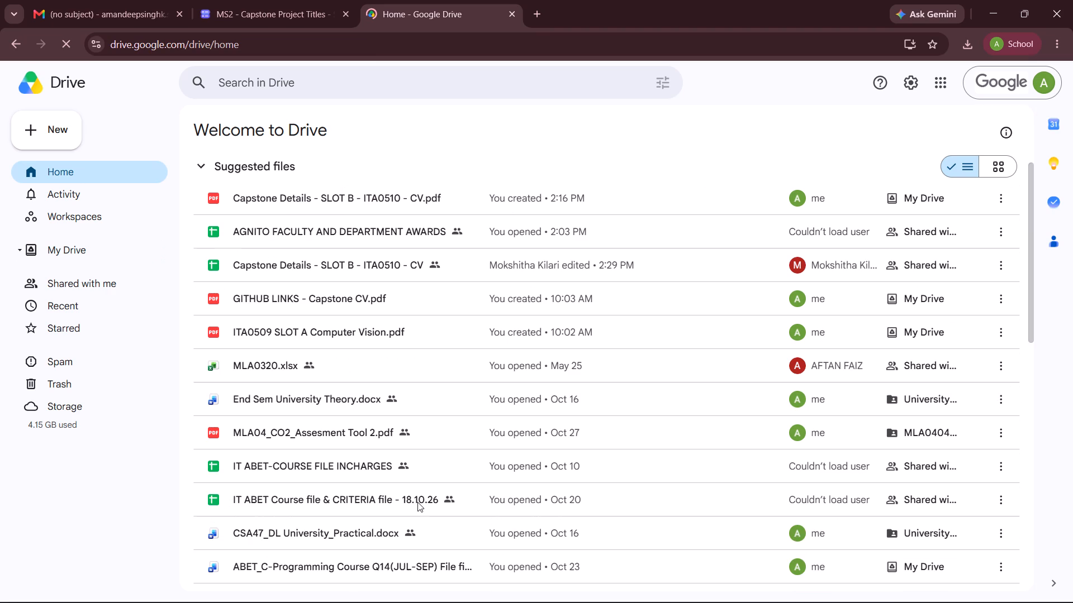
{"action": "scroll", "coordinate": [471, 344], "scroll_direction": "up", "scroll_amount": 6}
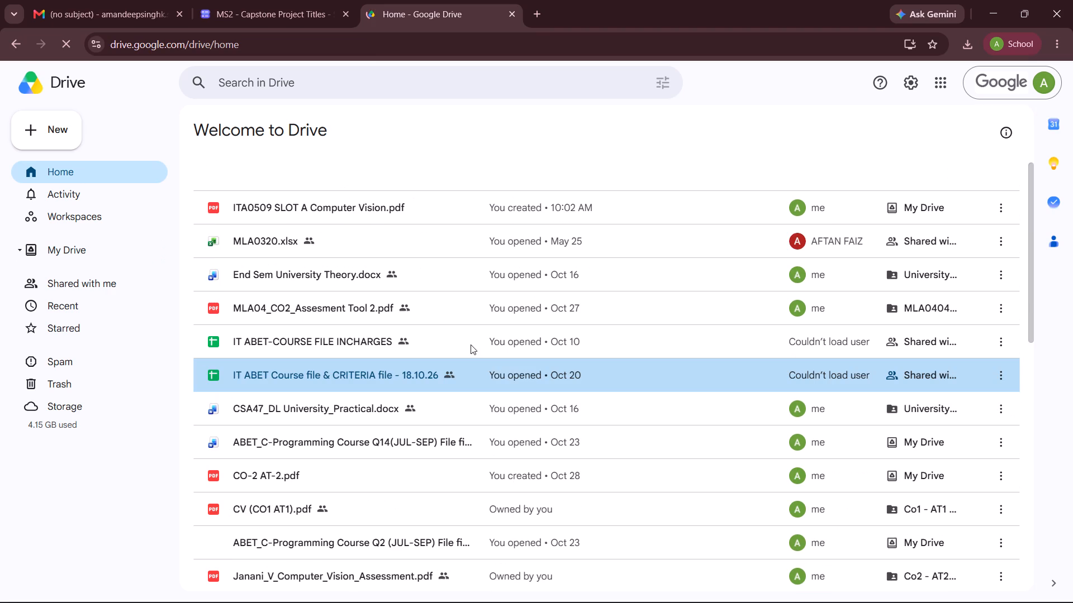
{"action": "scroll", "coordinate": [471, 344], "scroll_direction": "down", "scroll_amount": 2}
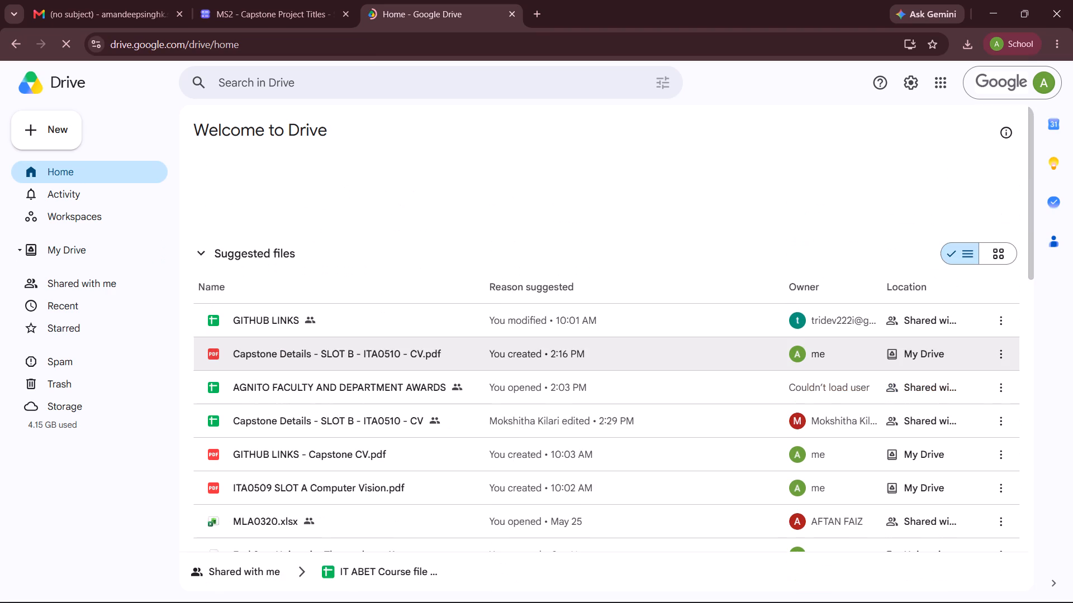
{"action": "scroll", "coordinate": [516, 82], "scroll_direction": "down", "scroll_amount": 1}
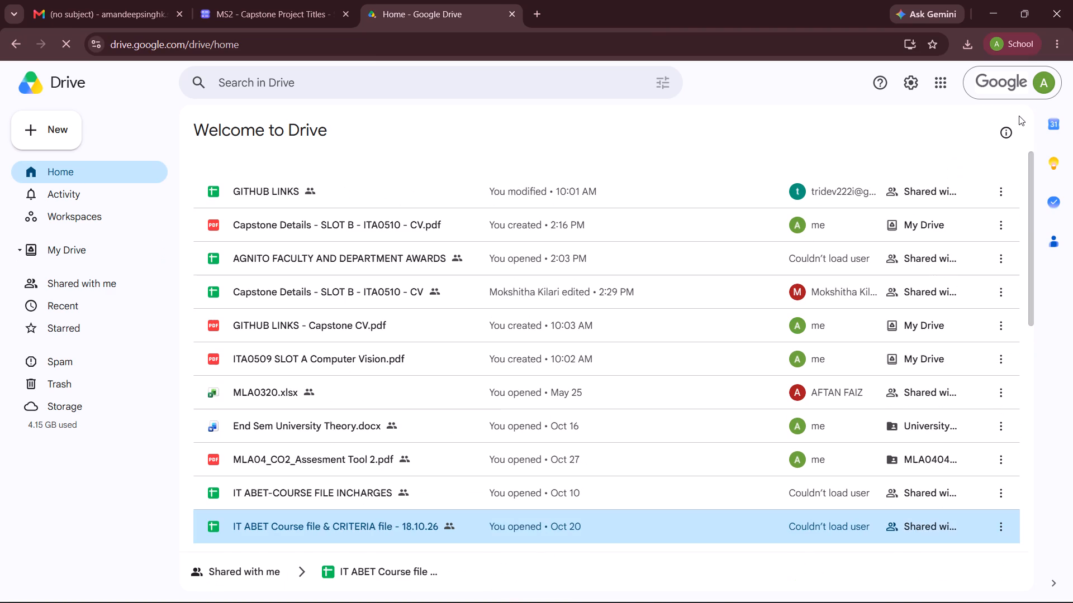
{"action": "triple_click", "coordinate": [1029, 129]}
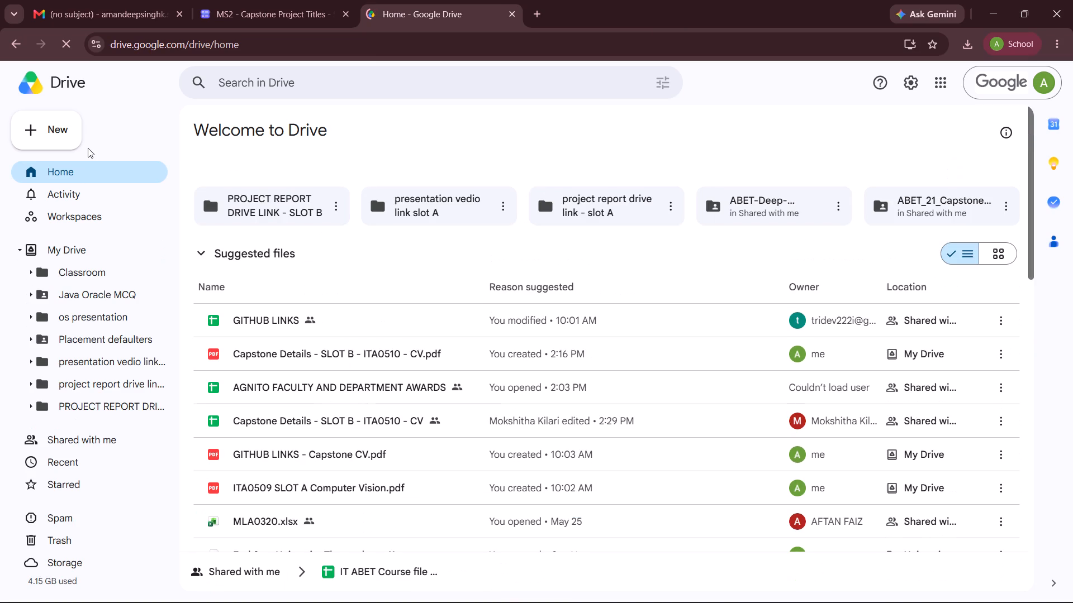
{"action": "triple_click", "coordinate": [135, 164]}
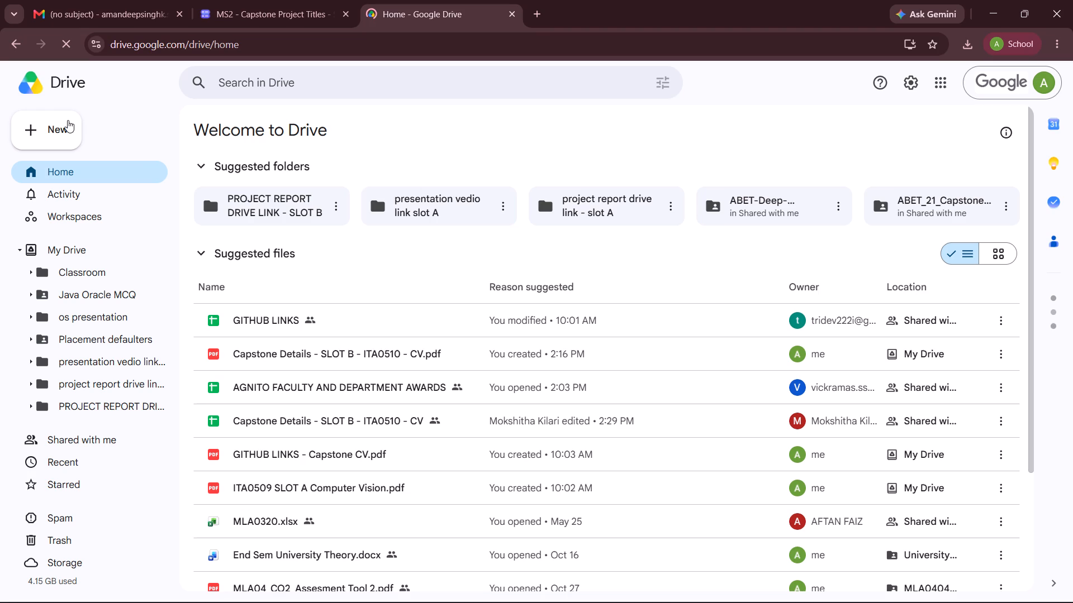
Create a new folder named "PRESENTATION VEDIO LINK - SLOT B" directly in My Drive.
{"action": "left_click", "coordinate": [55, 128]}
{"action": "left_click", "coordinate": [75, 125]}
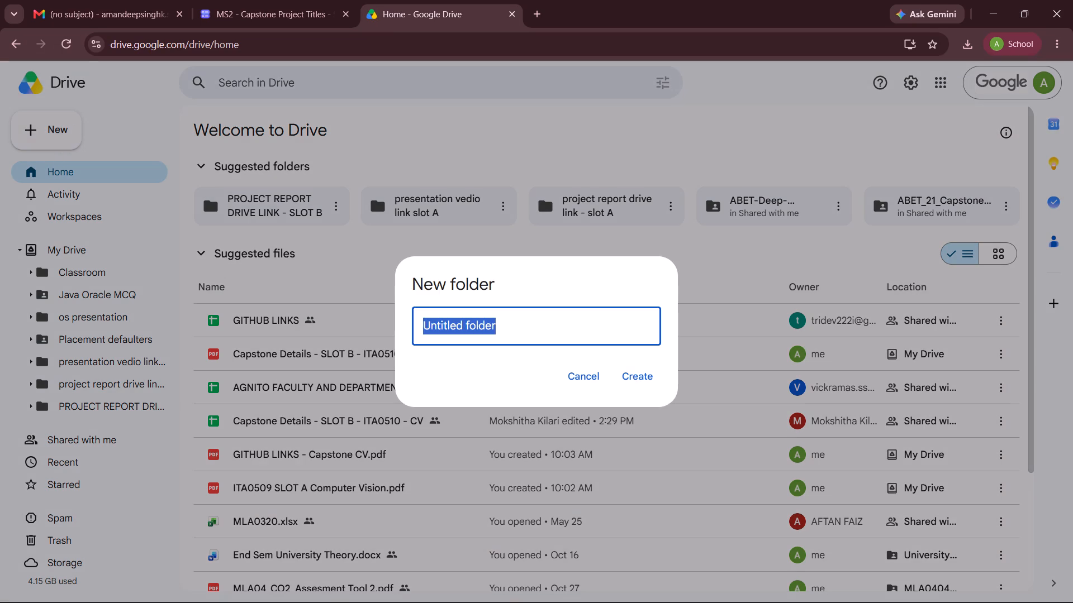
{"action": "key", "text": "BackSpace"}
{"action": "type", "text": "PRESENTATION"}
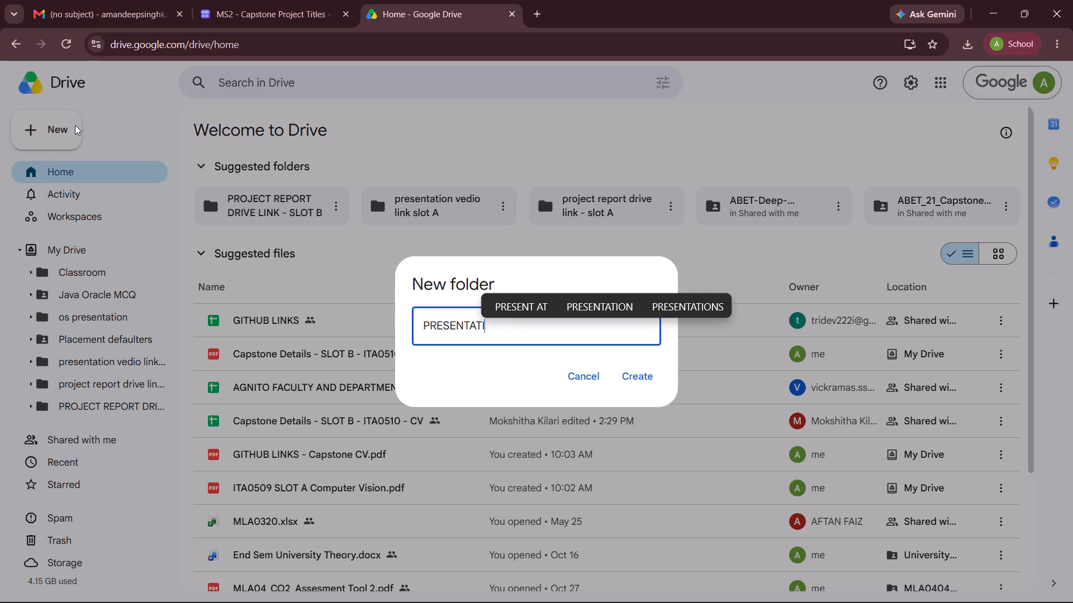
{"action": "key", "text": "space"}
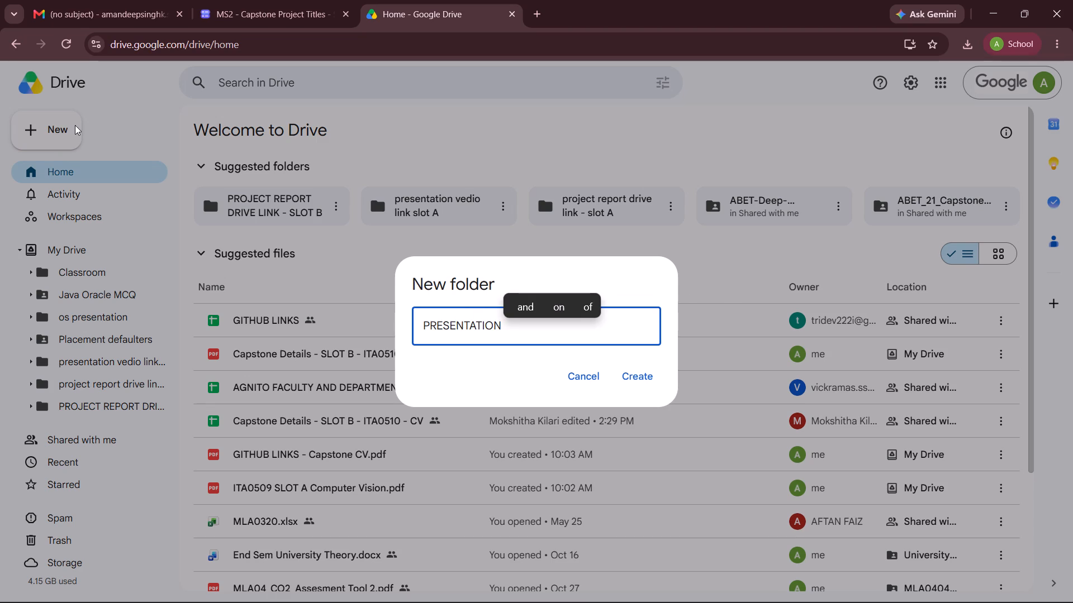
{"action": "type", "text": "VEDIO LIN"}
{"action": "type", "text": "K SLO"}
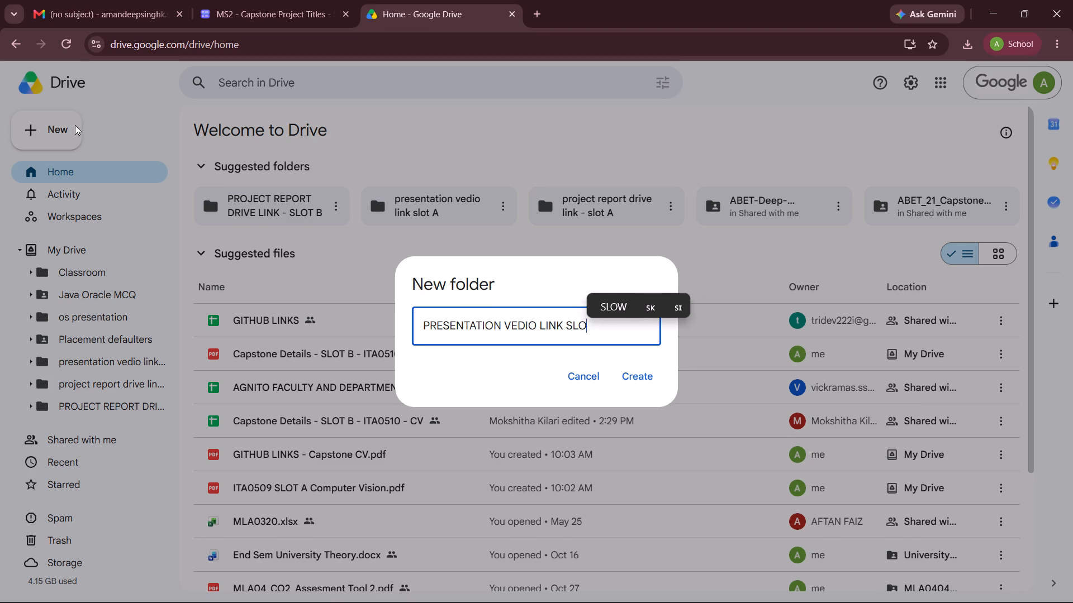
{"action": "key", "text": "BackSpace"}
{"action": "key", "text": "BackSpace"}
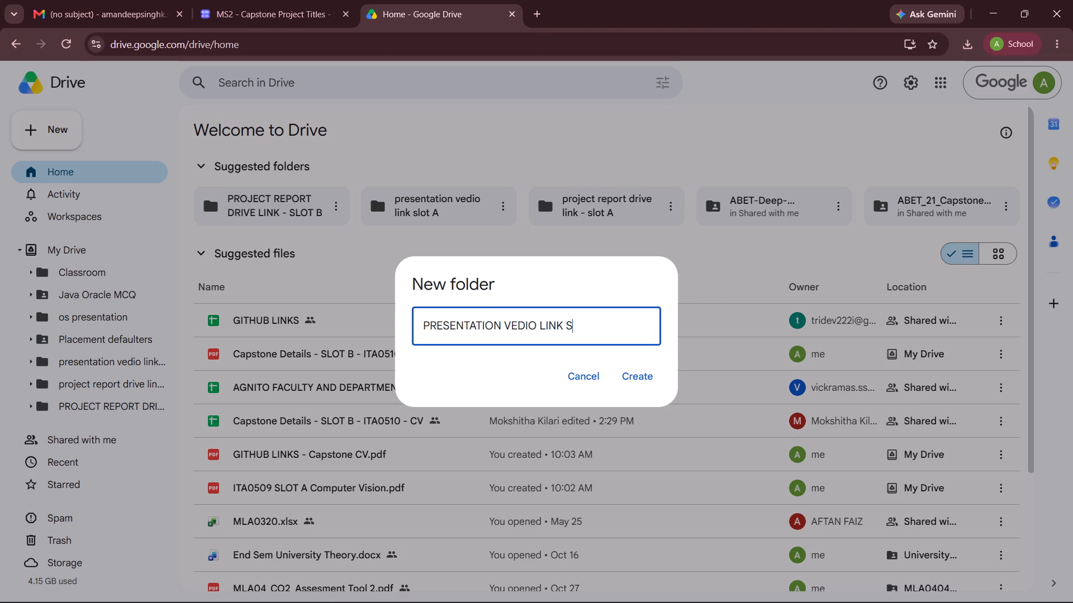
{"action": "key", "text": "BackSpace"}
{"action": "key", "text": "minus"}
{"action": "key", "text": "space"}
{"action": "type", "text": "SLOT"}
{"action": "key", "text": "space"}
{"action": "key", "text": "b"}
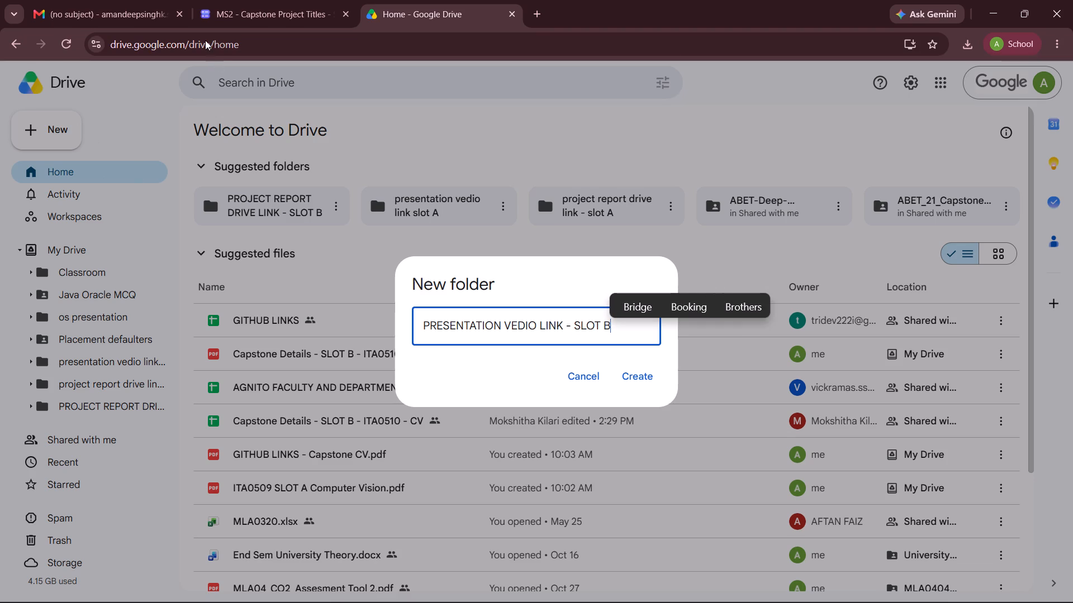
{"action": "left_click", "coordinate": [642, 381]}
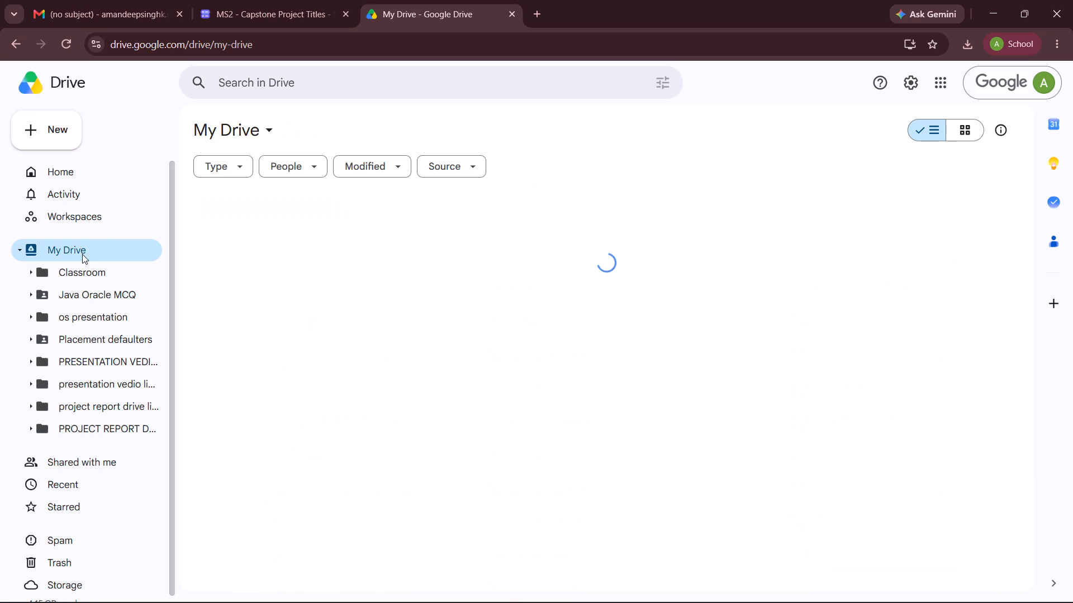
Open the "PRESENTATION VEDIO LINK - SLOT B" folder in My Drive and try to copy its sharing link.
{"action": "triple_click", "coordinate": [98, 358]}
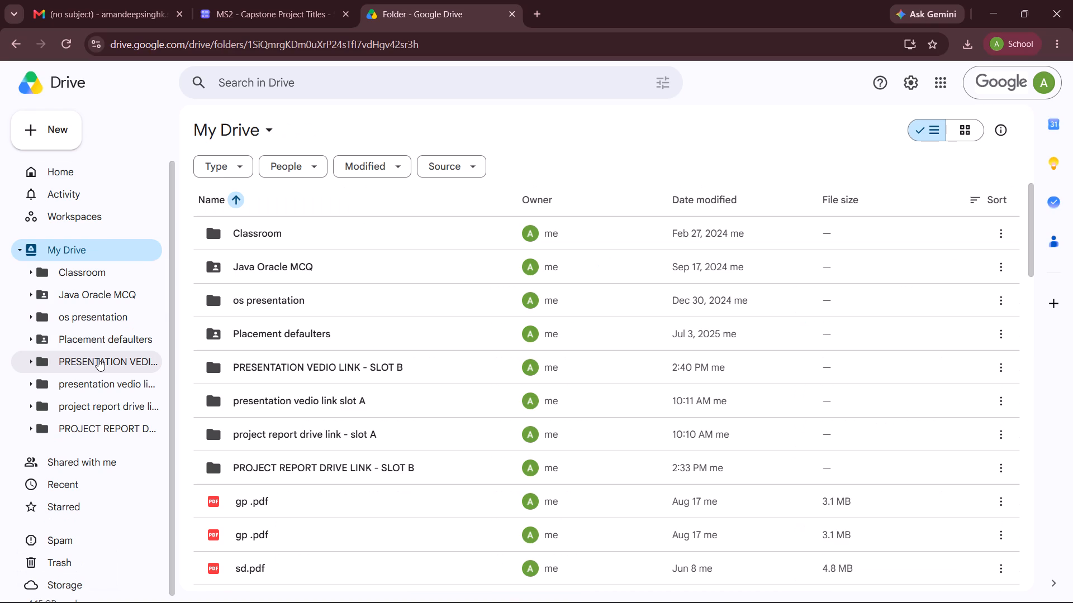
{"action": "double_click", "coordinate": [98, 358]}
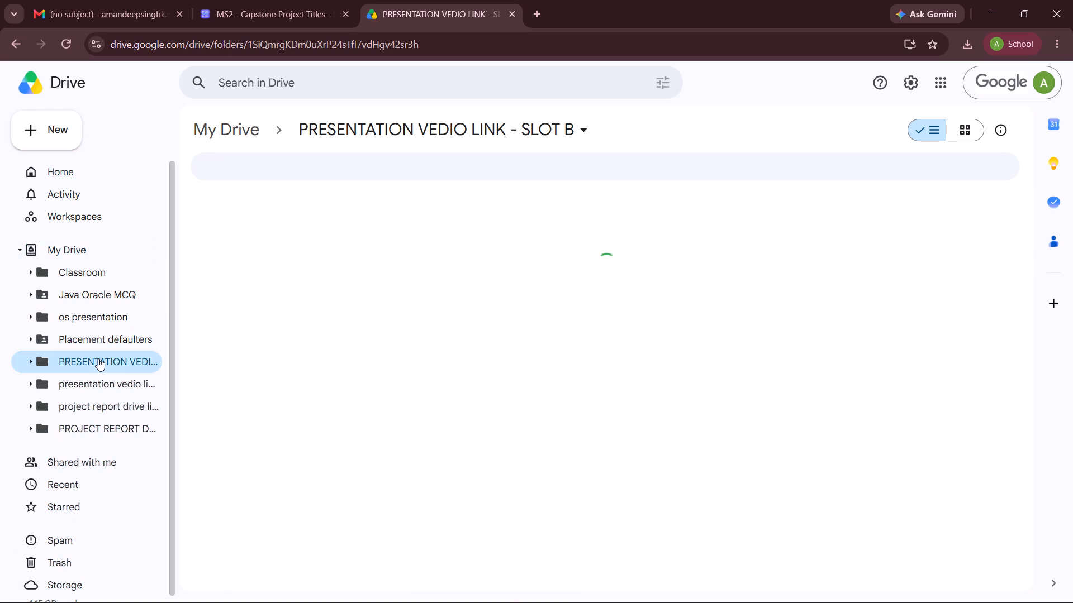
{"action": "left_click", "coordinate": [576, 133]}
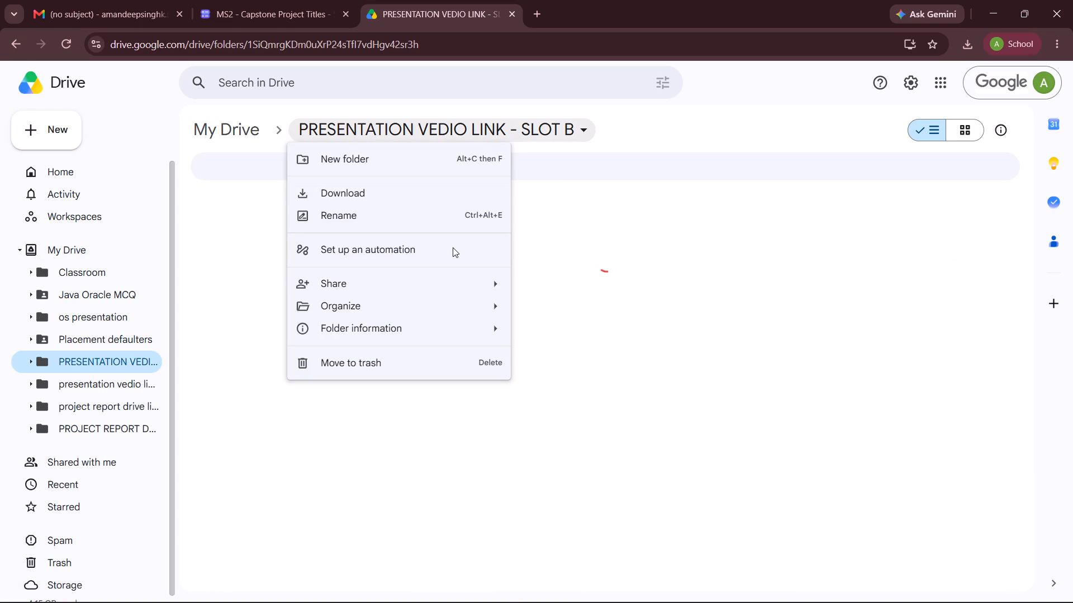
{"action": "left_click", "coordinate": [463, 289]}
{"action": "left_click", "coordinate": [483, 286]}
{"action": "left_click", "coordinate": [545, 309]}
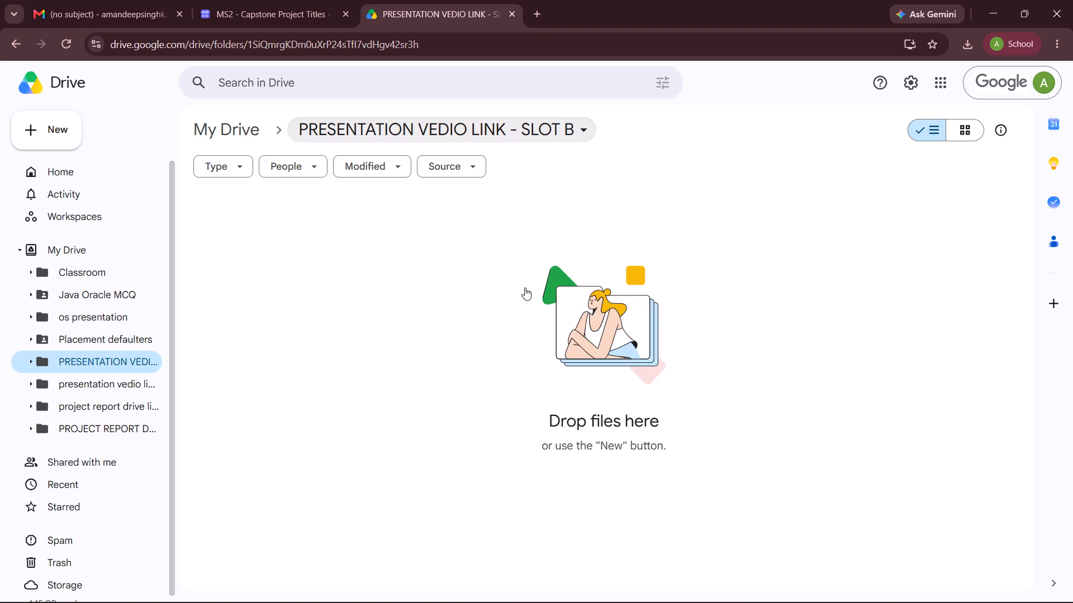
Return to the Capstone Project Titles form and paste the Drive link into the Presentation video Drive link answer.
{"action": "left_click", "coordinate": [254, 16]}
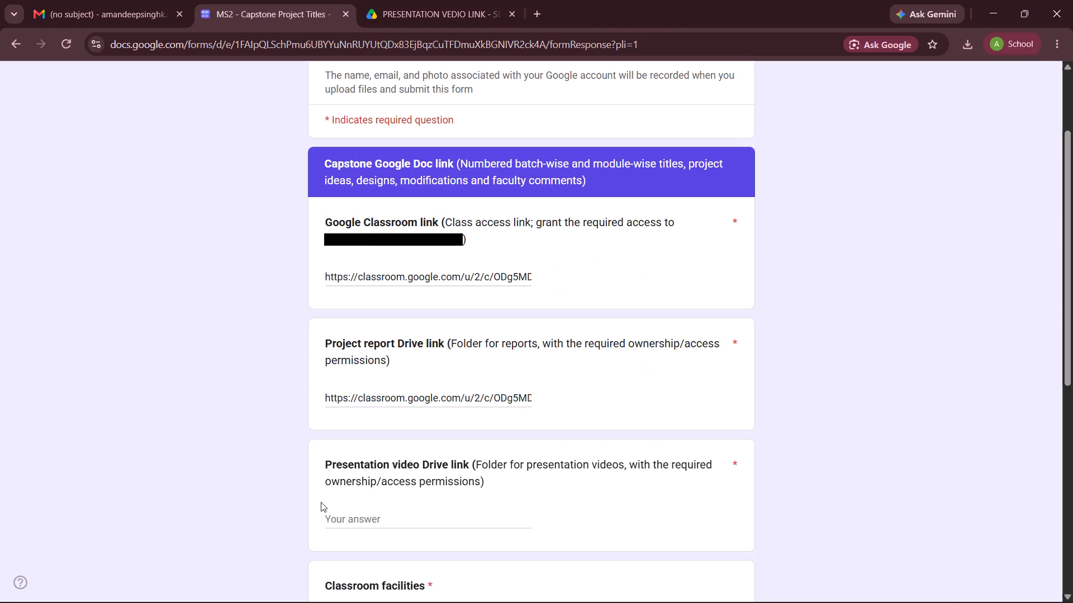
{"action": "left_click", "coordinate": [338, 520]}
{"action": "key", "text": "ctrl+v"}
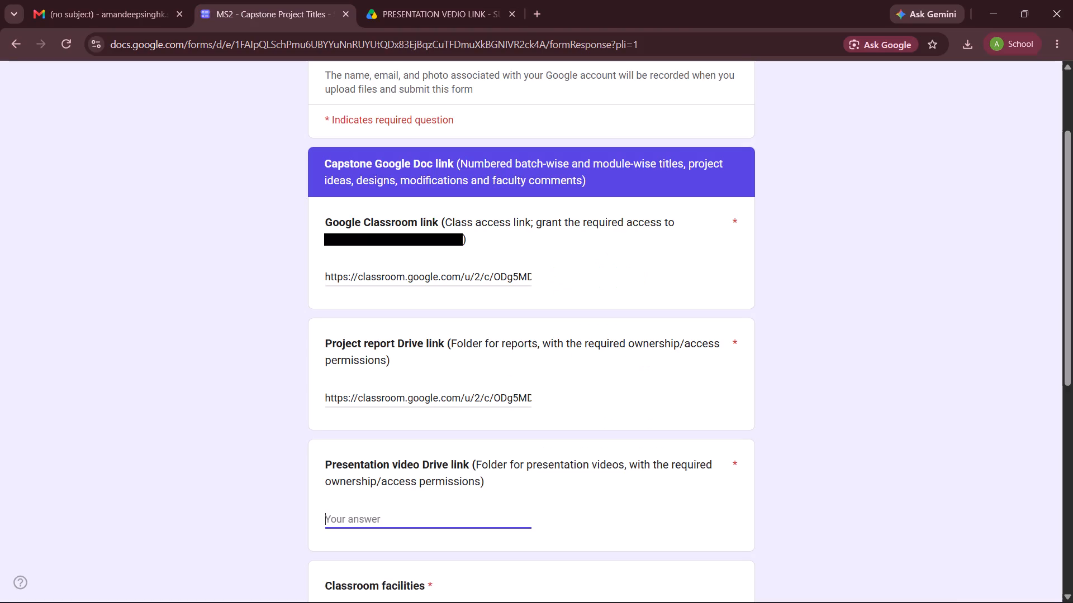
Select both TV and Camera for the Classroom facilities question.
{"action": "left_click", "coordinate": [1066, 529]}
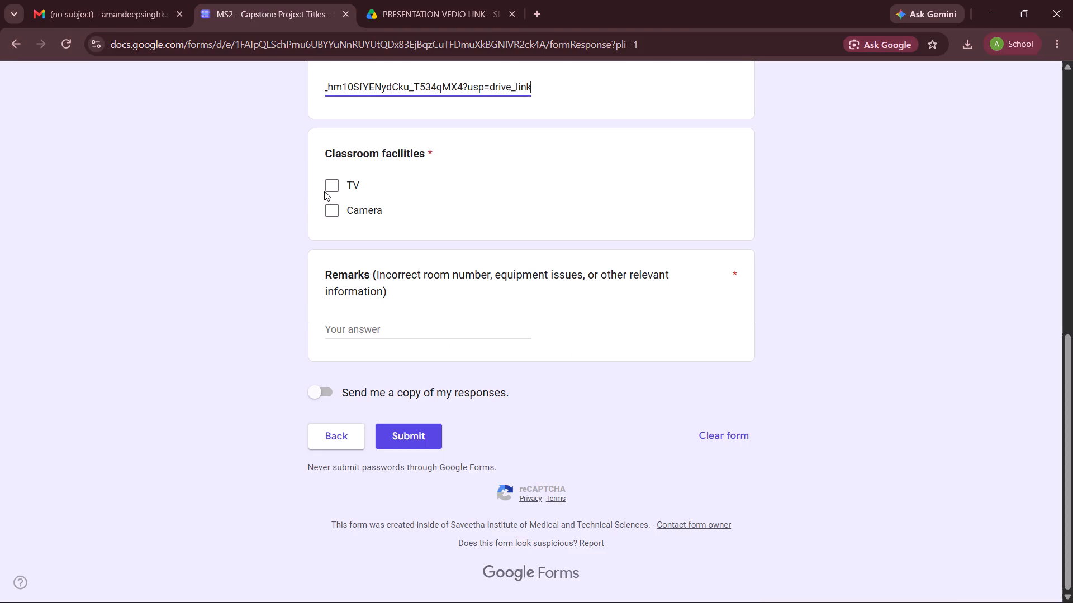
{"action": "left_click", "coordinate": [324, 191]}
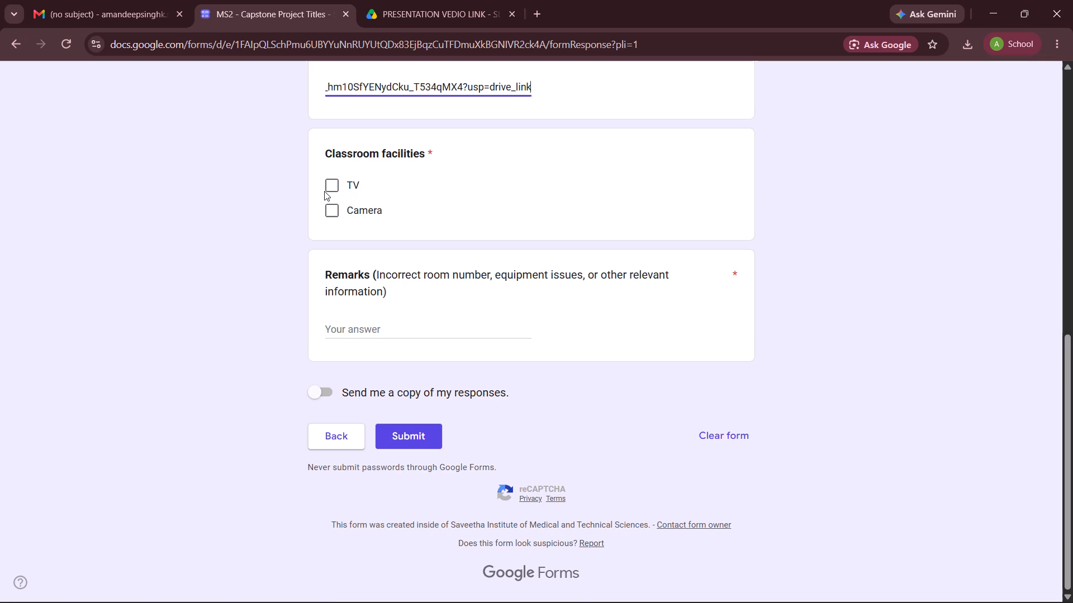
{"action": "left_click", "coordinate": [330, 185]}
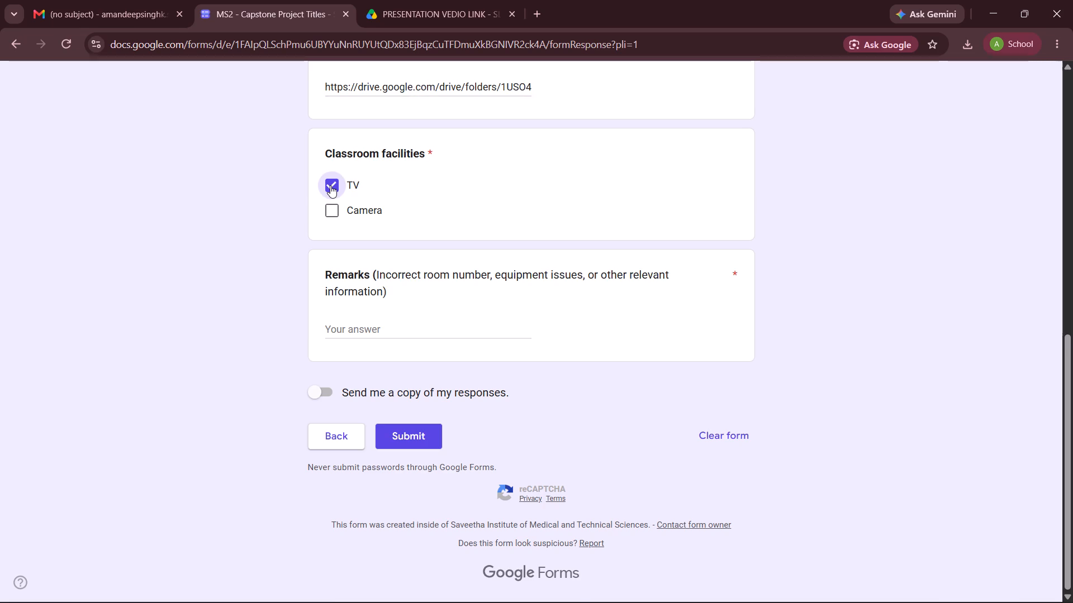
{"action": "left_click", "coordinate": [330, 215]}
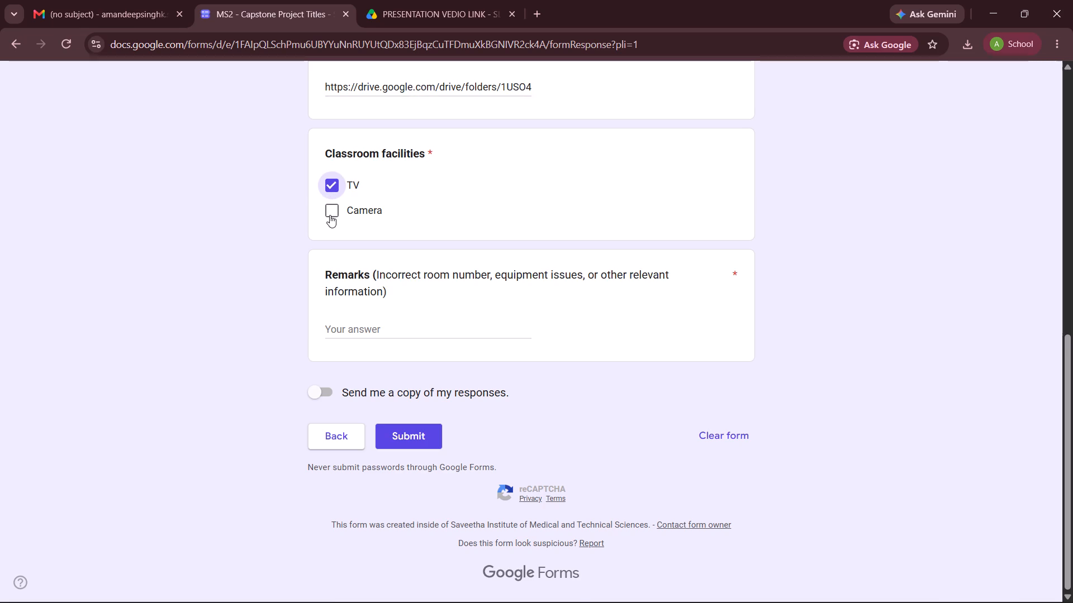
{"action": "left_click", "coordinate": [330, 215]}
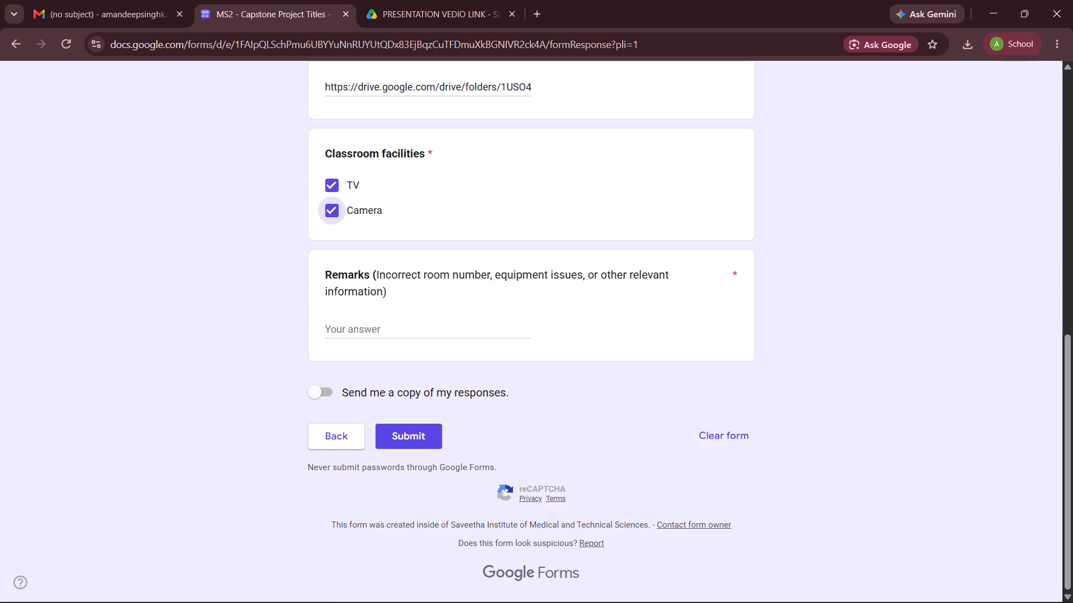
Enter NO as the Remarks answer and enable receiving a copy of the responses.
{"action": "left_click", "coordinate": [364, 323]}
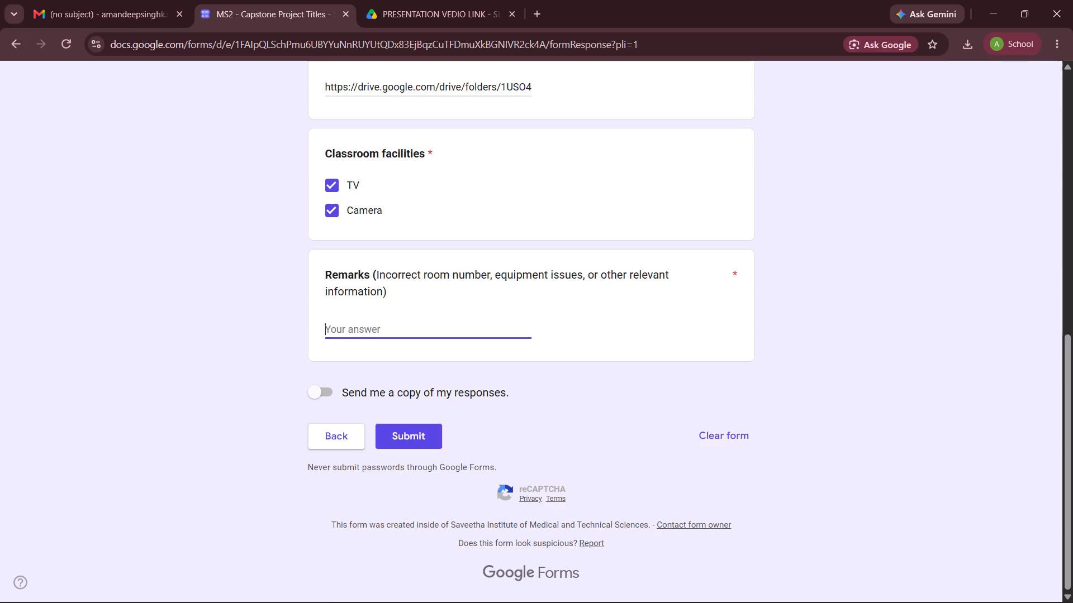
{"action": "type", "text": "NO"}
{"action": "left_click", "coordinate": [319, 395]}
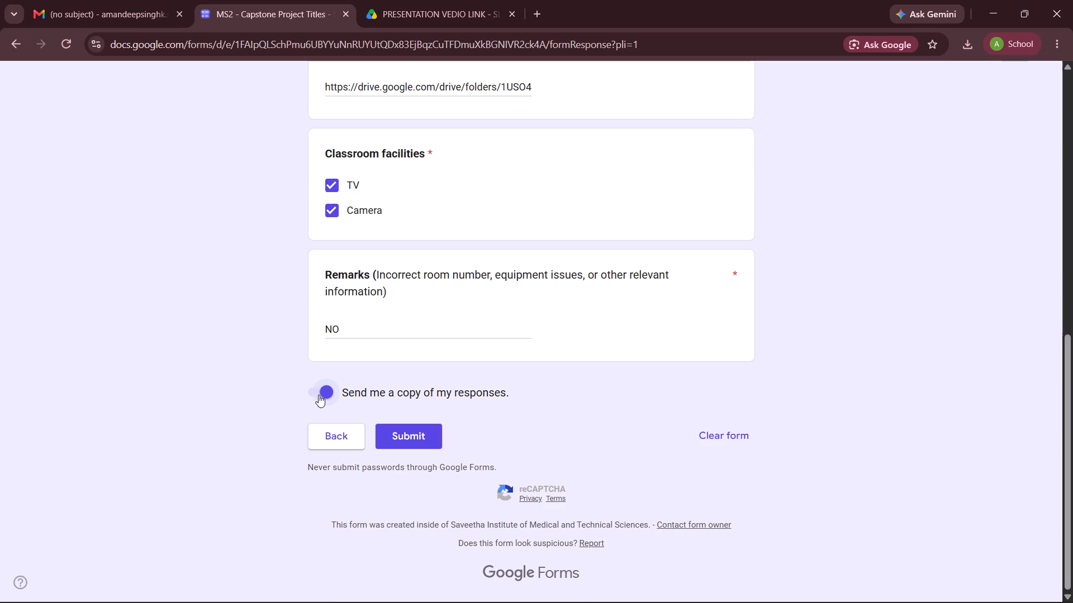
Submit the form and select the images with traffic lights in the verification challenge.
{"action": "left_click", "coordinate": [408, 437]}
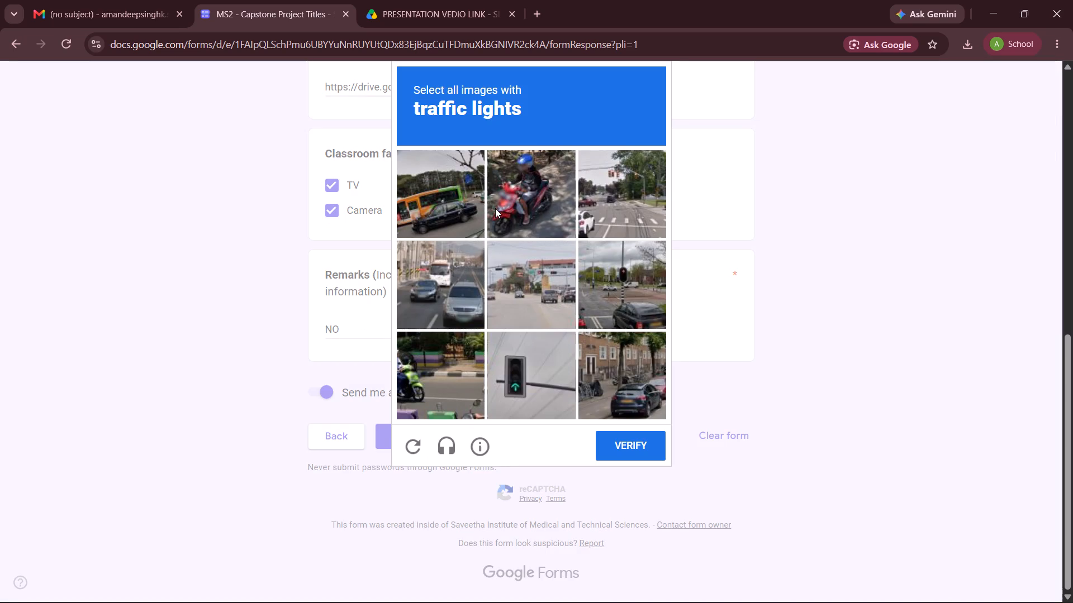
{"action": "left_click", "coordinate": [533, 370]}
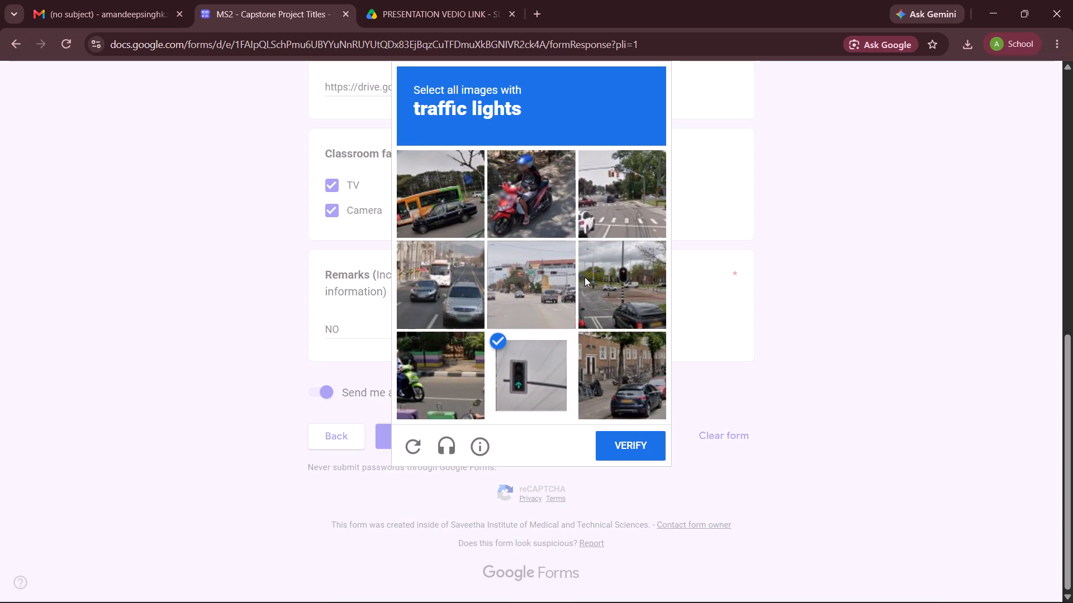
Add the intersection image with distant traffic lights, at the centre of the verification grid, to the selected images.
{"action": "left_click", "coordinate": [538, 272]}
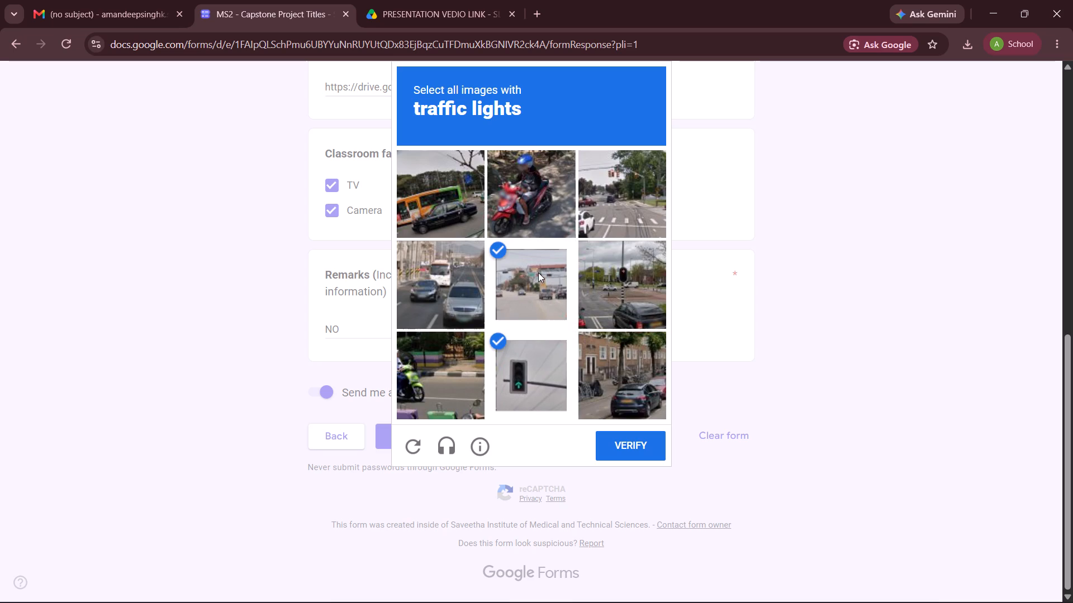
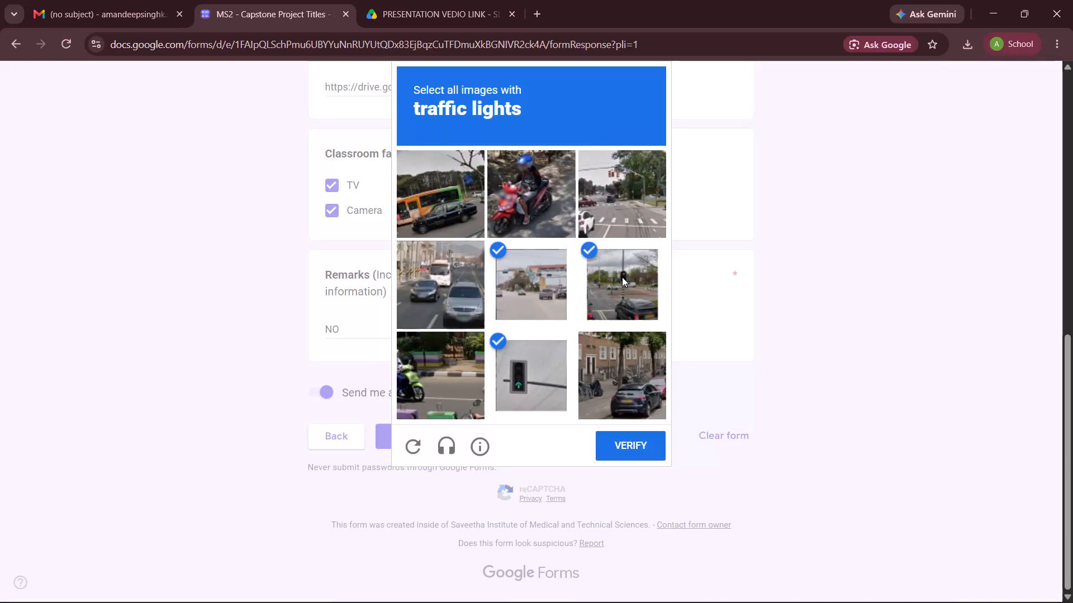
Add the intersection image with the crosswalk to the traffic lights selection and verify the challenge to submit the form.
{"action": "left_click", "coordinate": [603, 201]}
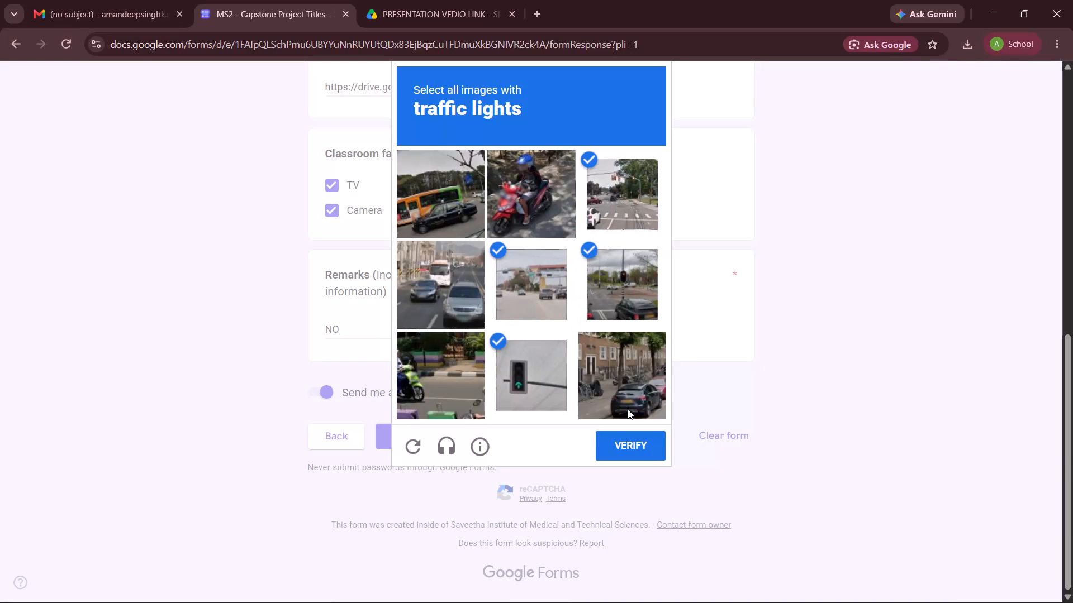
{"action": "left_click", "coordinate": [626, 445]}
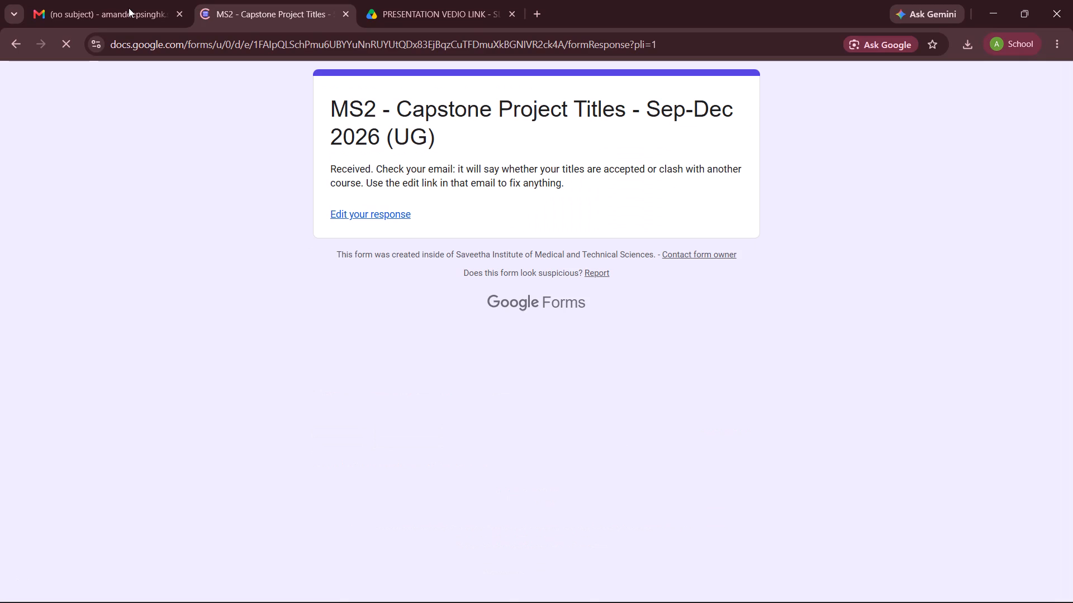
Switch from the submitted form to the open Gmail message.
{"action": "left_click", "coordinate": [96, 2]}
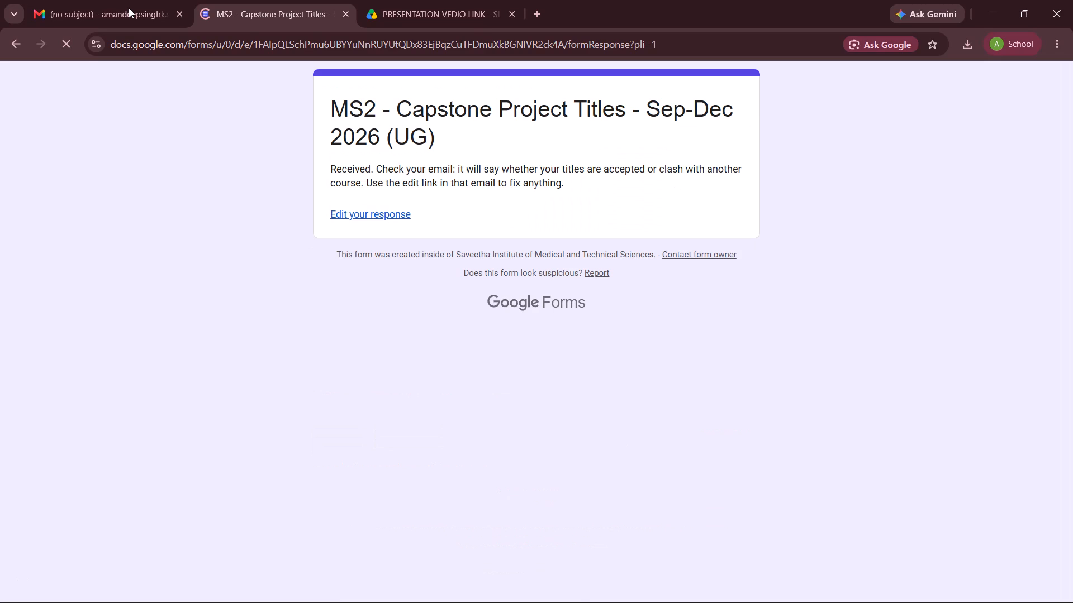